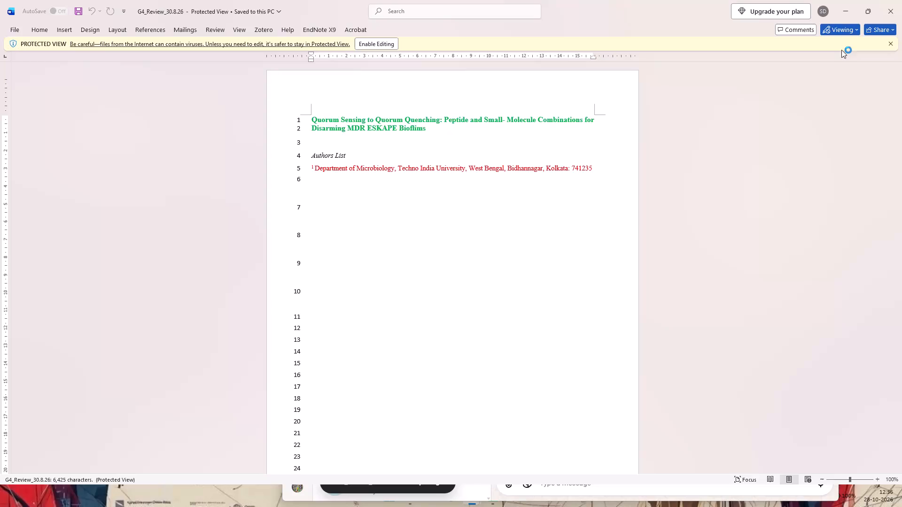
Examine the review's title page, including the title, affiliation and corresponding-author block.
scroll(792, 260, "down", 1)
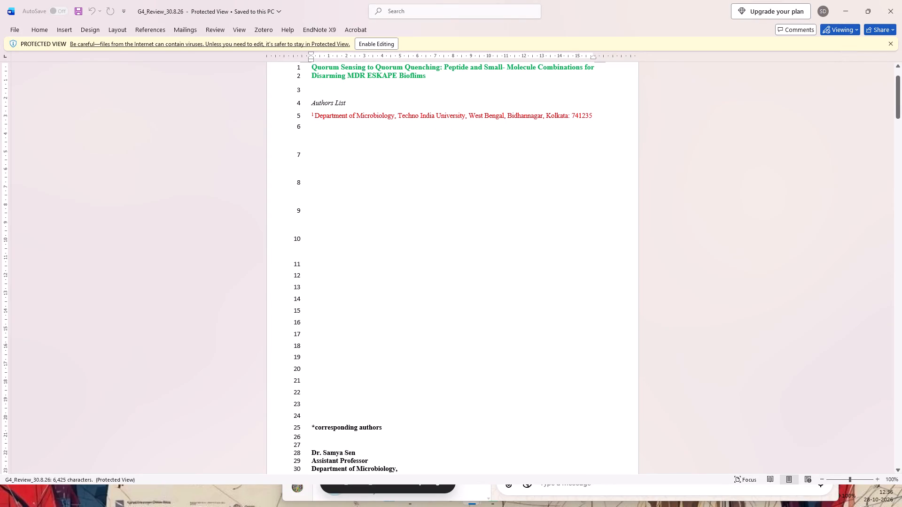
scroll(818, 212, "down", 2)
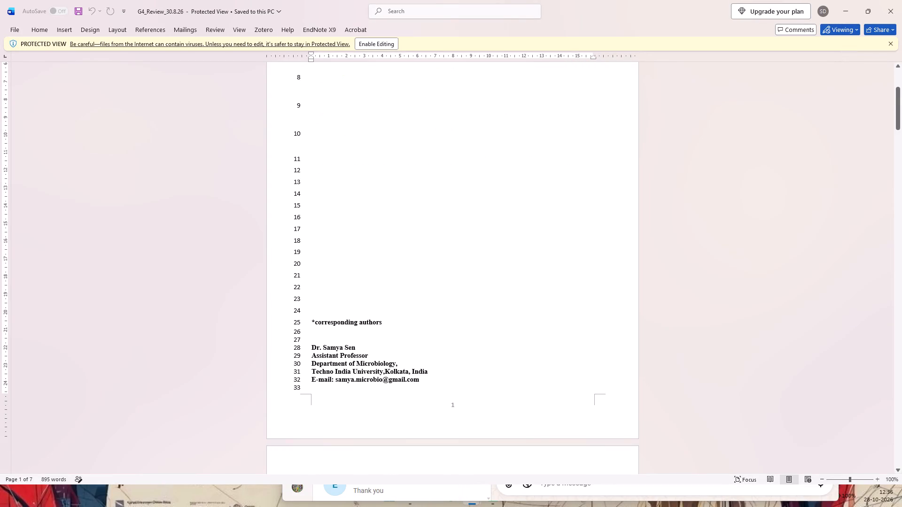
scroll(816, 241, "up", 5)
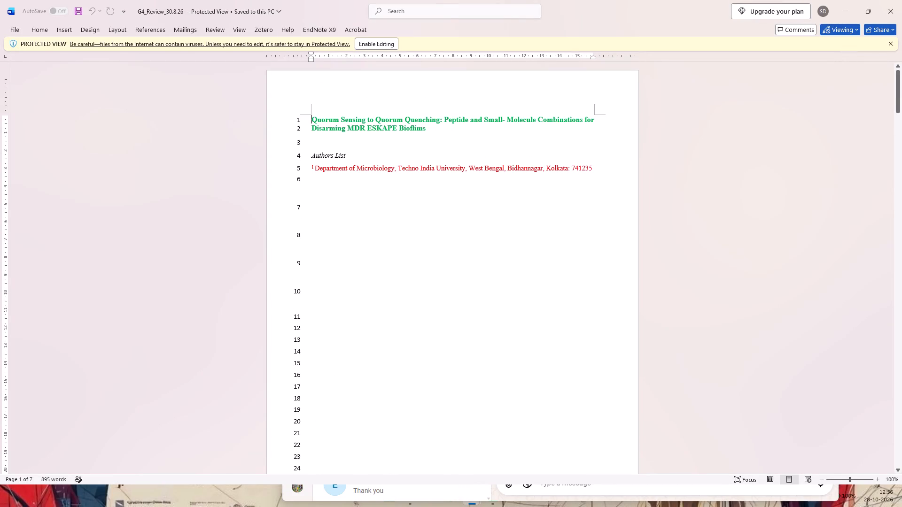
scroll(816, 252, "down", 3)
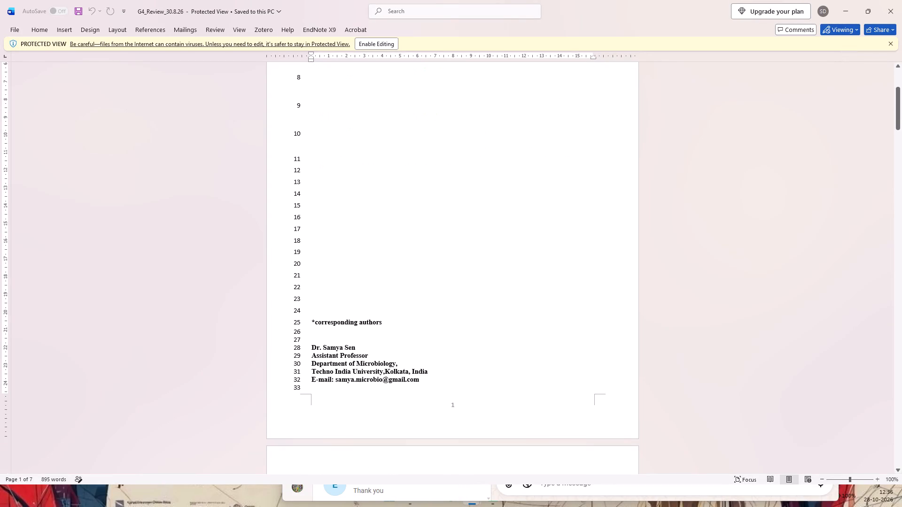
scroll(815, 253, "down", 3)
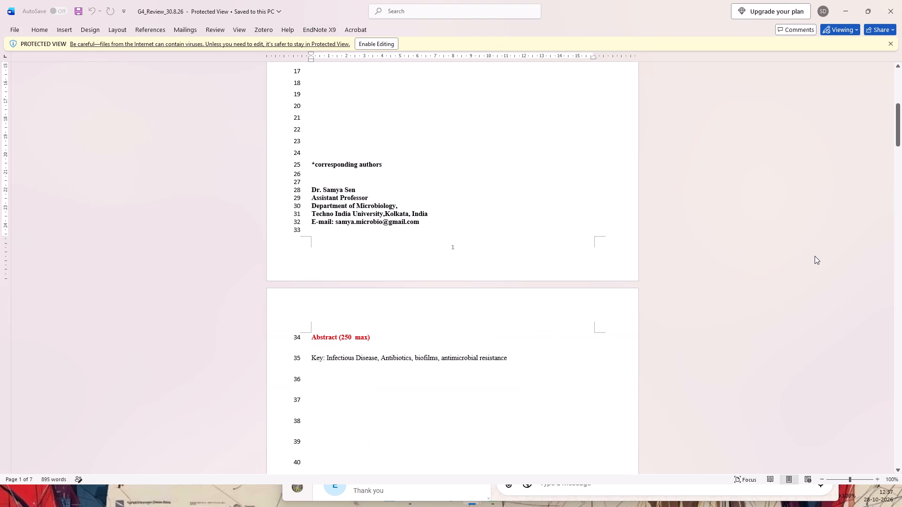
scroll(815, 256, "up", 8)
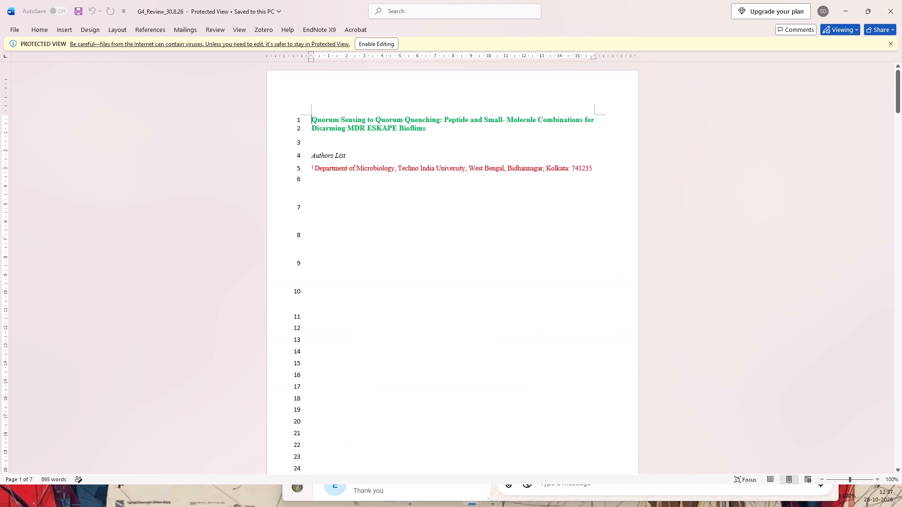
Skim the review's section outline from the abstract through the computational and multi-omics approaches section, then return to the title.
scroll(825, 266, "down", 4)
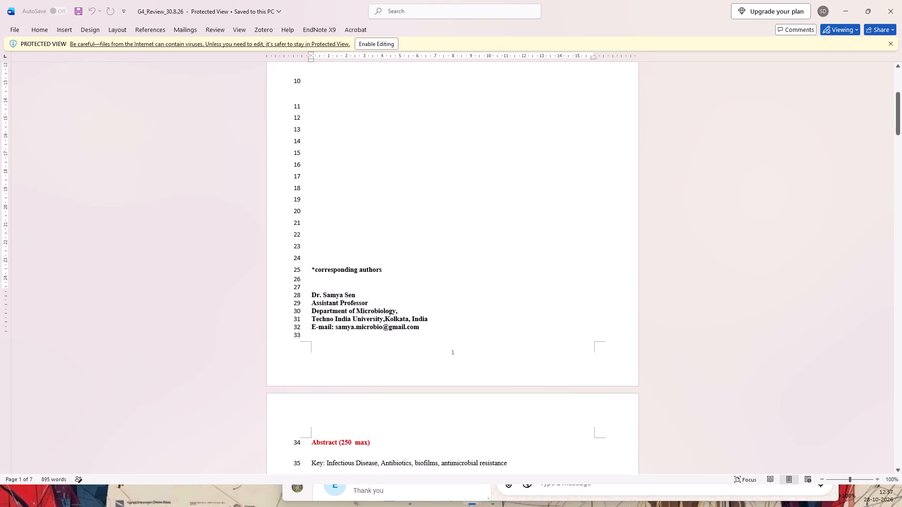
scroll(825, 267, "down", 5)
scroll(808, 321, "down", 4)
scroll(819, 269, "down", 7)
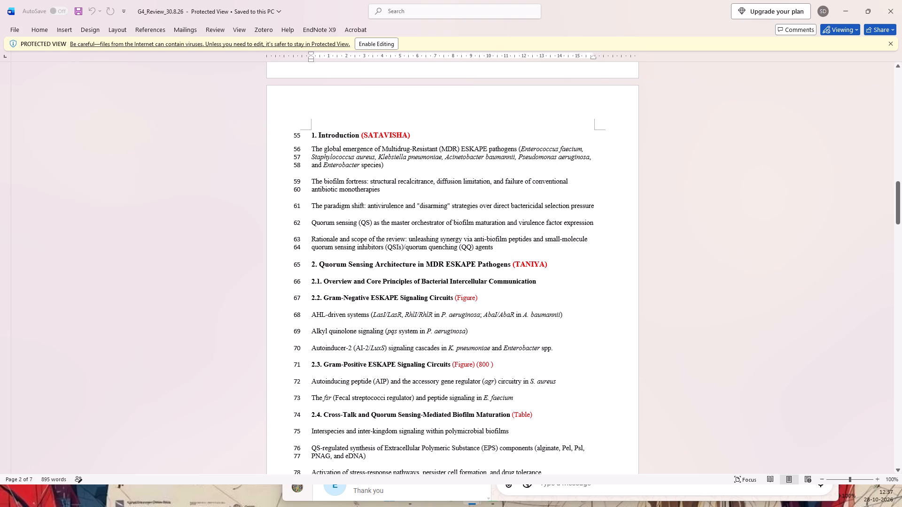
scroll(494, 286, "down", 3)
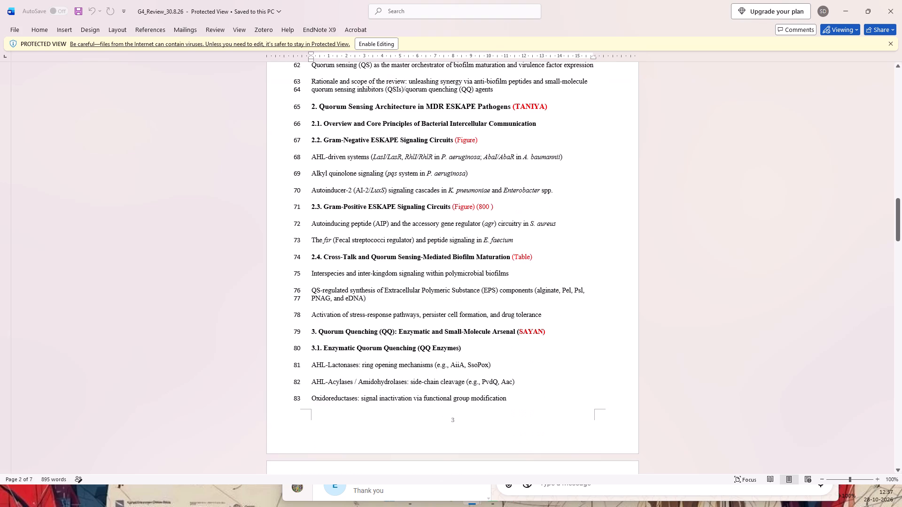
scroll(494, 295, "up", 3)
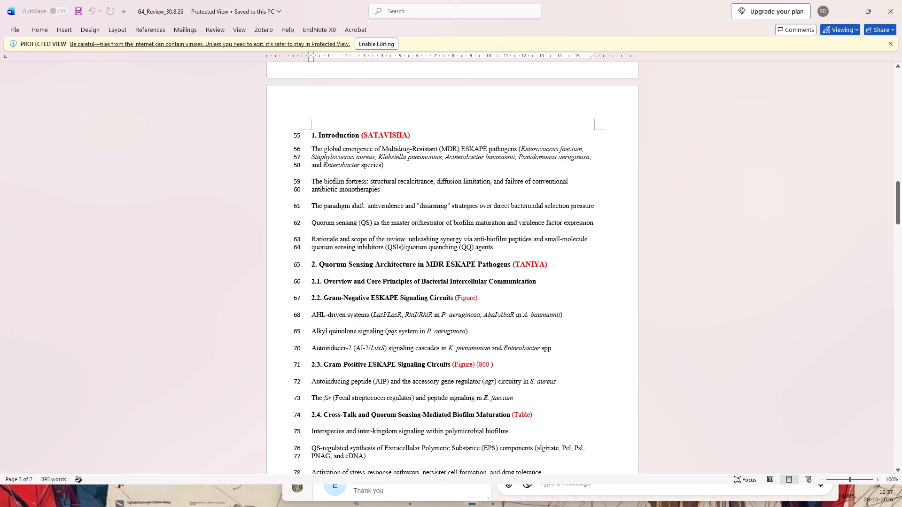
scroll(494, 295, "down", 5)
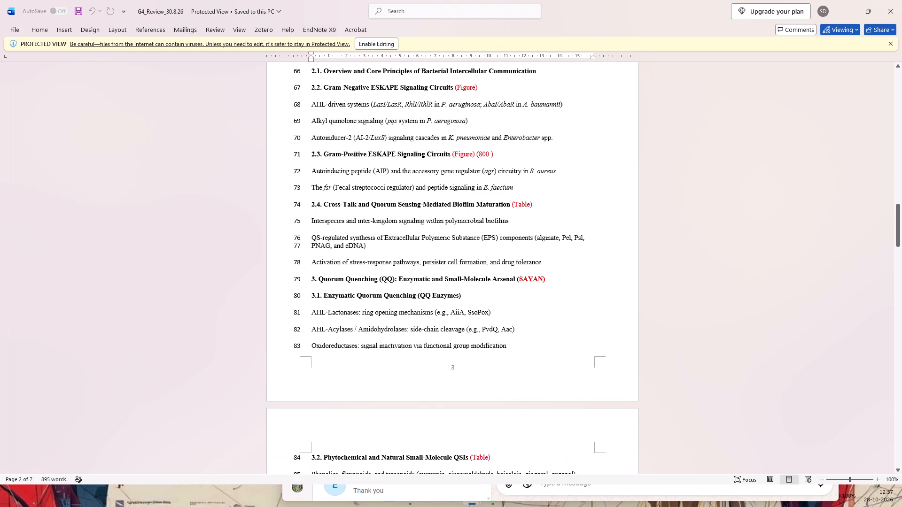
scroll(494, 295, "down", 10)
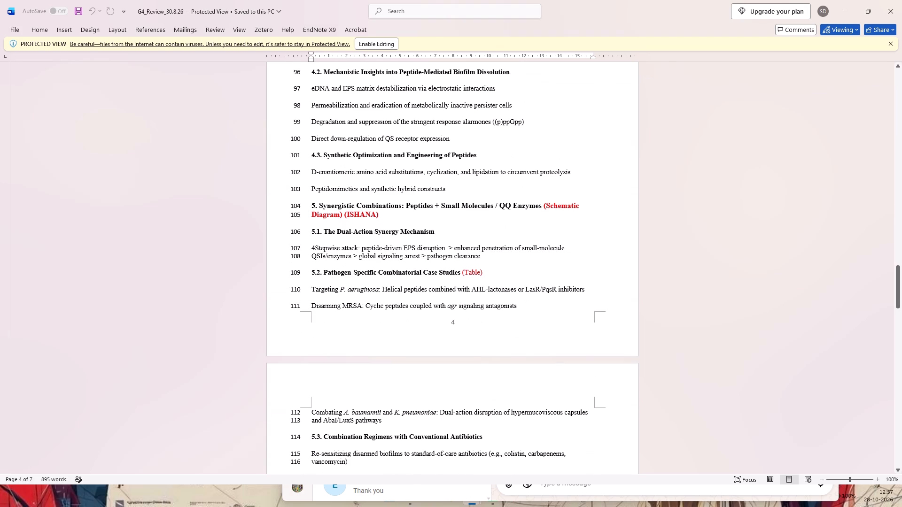
scroll(494, 296, "down", 3)
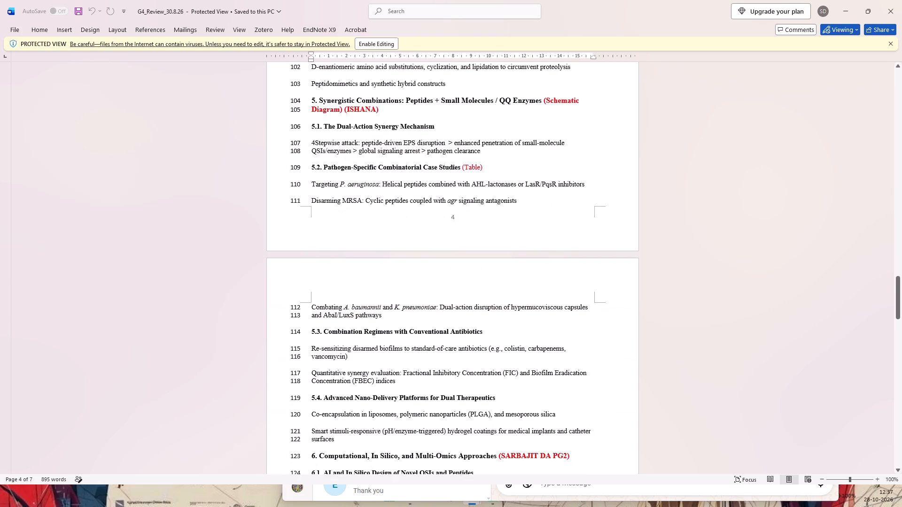
scroll(493, 297, "down", 5)
scroll(493, 297, "up", 10)
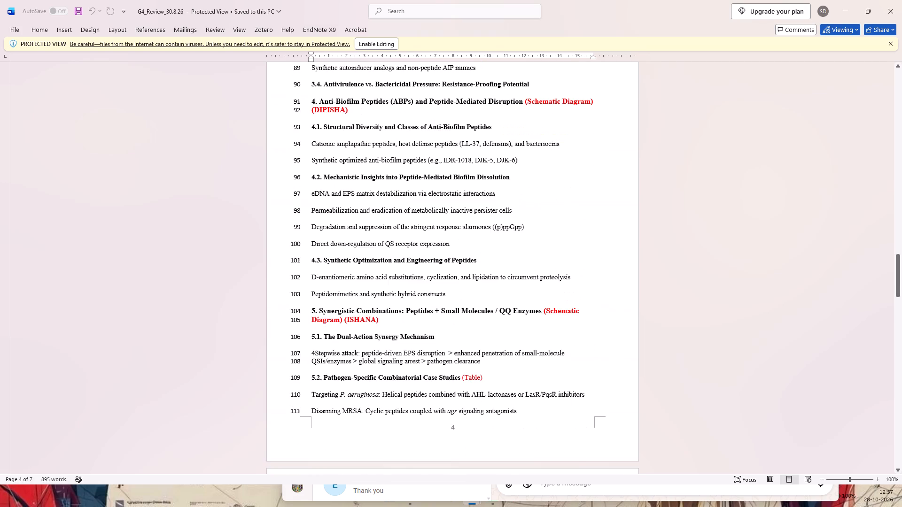
scroll(493, 297, "up", 18)
scroll(493, 297, "up", 18)
scroll(488, 298, "up", 7)
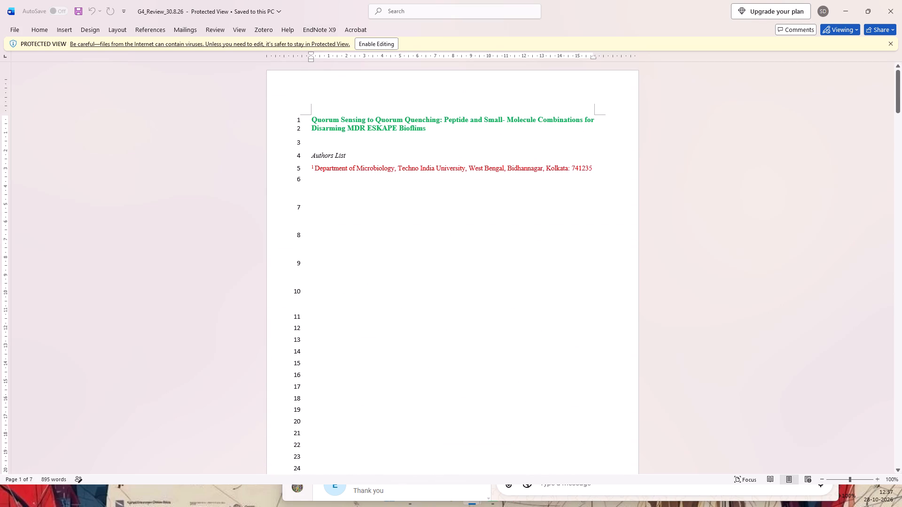
Read the outline points of sections 1 to 5, from the introduction to the synergistic peptide and small-molecule combinations.
scroll(488, 298, "down", 18)
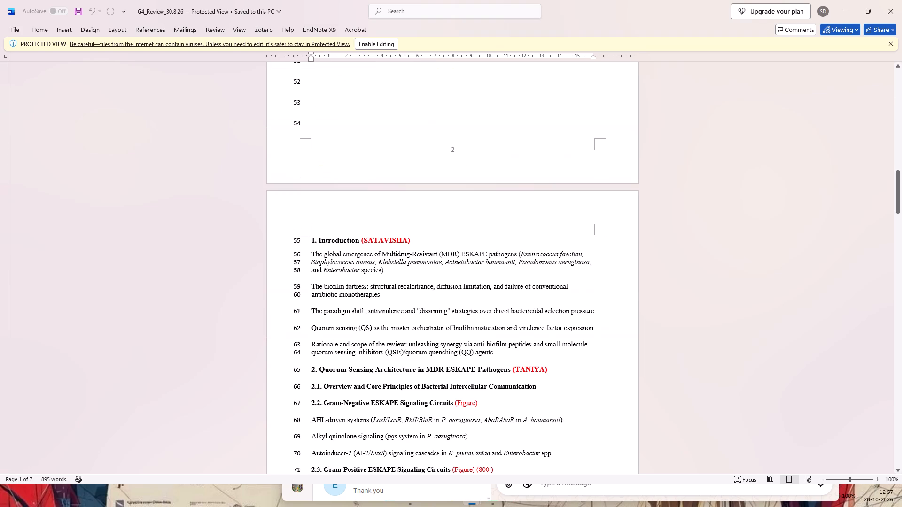
scroll(364, 218, "down", 2)
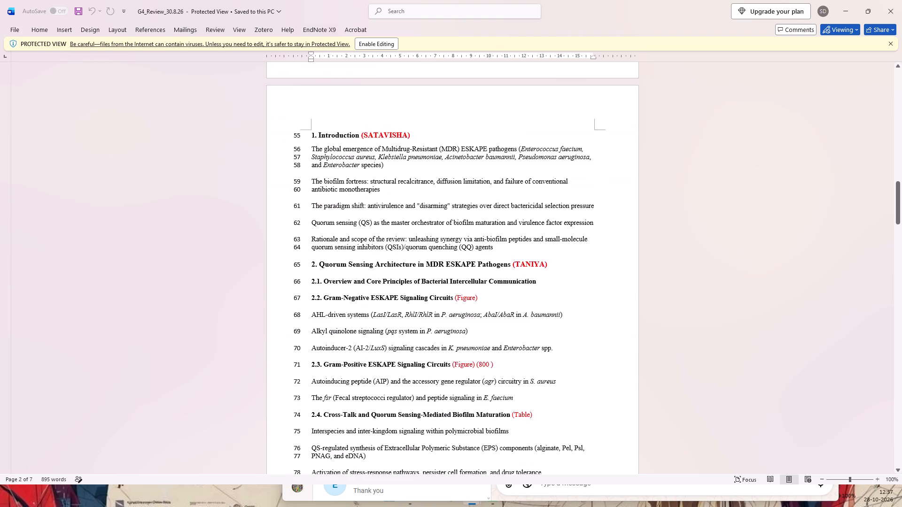
scroll(361, 227, "down", 2)
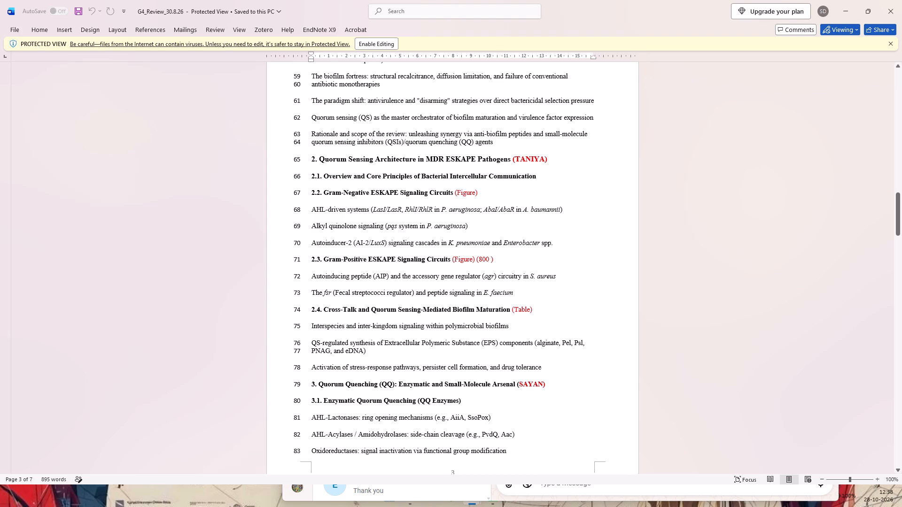
scroll(554, 311, "down", 2)
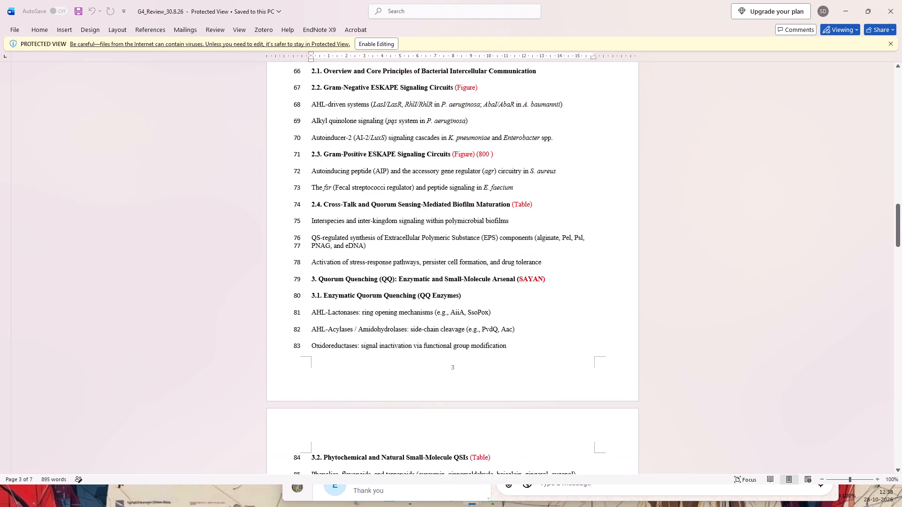
scroll(554, 311, "down", 1)
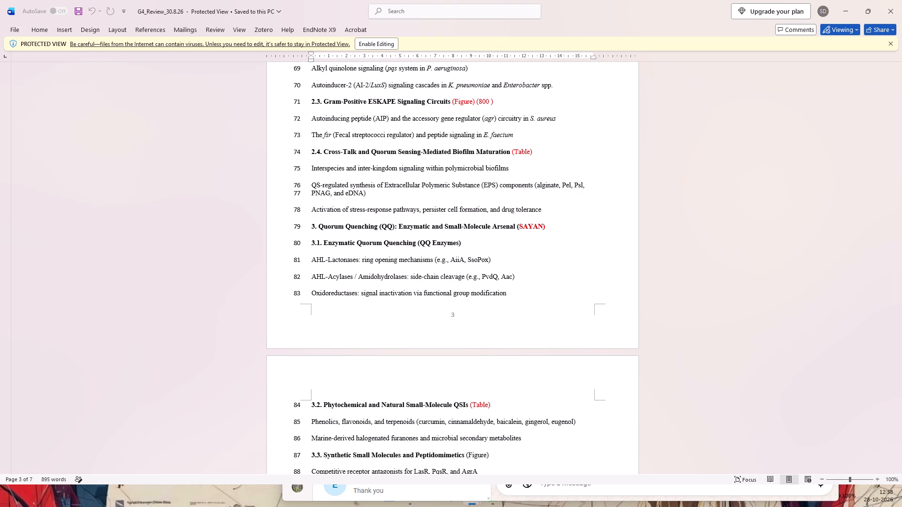
scroll(506, 214, "down", 6)
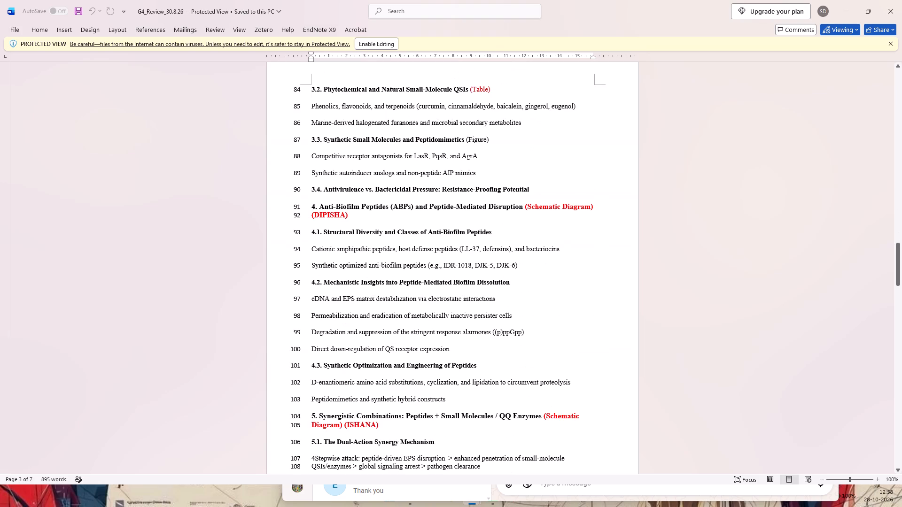
scroll(504, 217, "down", 3)
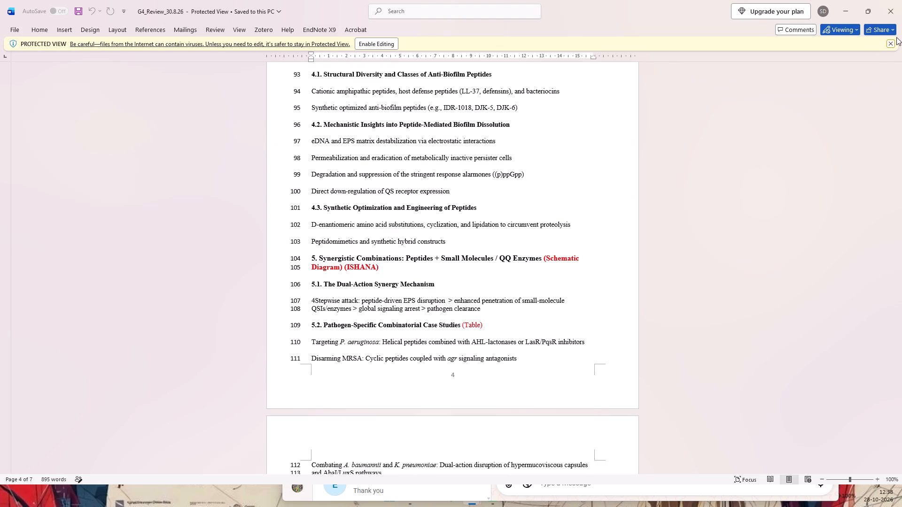
left_click(889, 31)
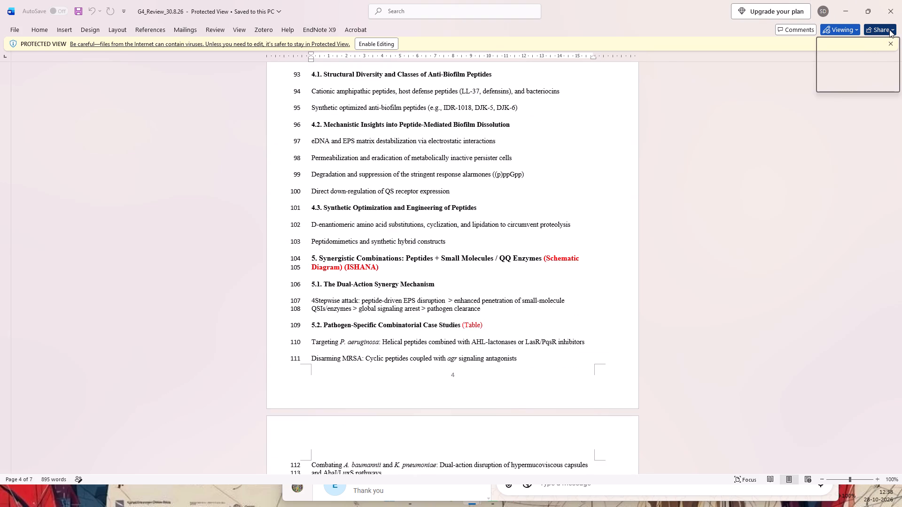
left_click(697, 367)
scroll(364, 245, "up", 4)
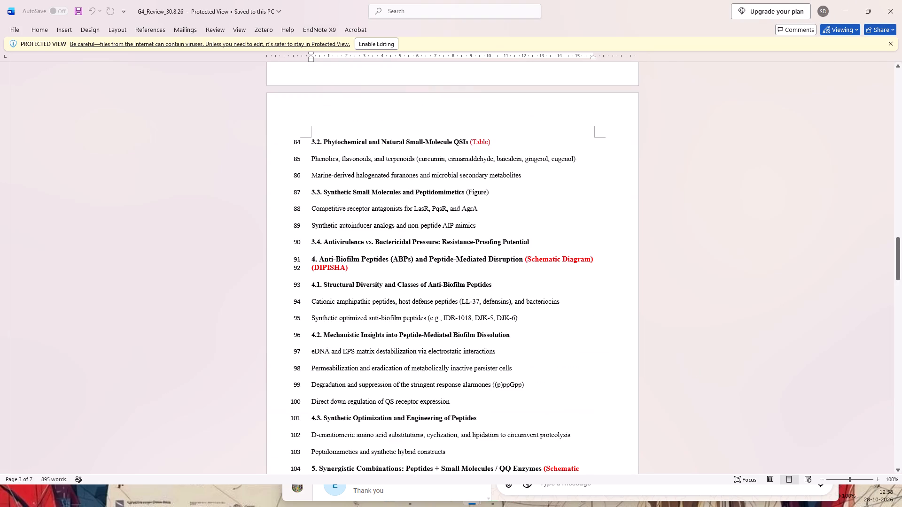
Select the entire text of the G4_Review_30.8.26 document through its last page and copy it.
key("ctrl+a")
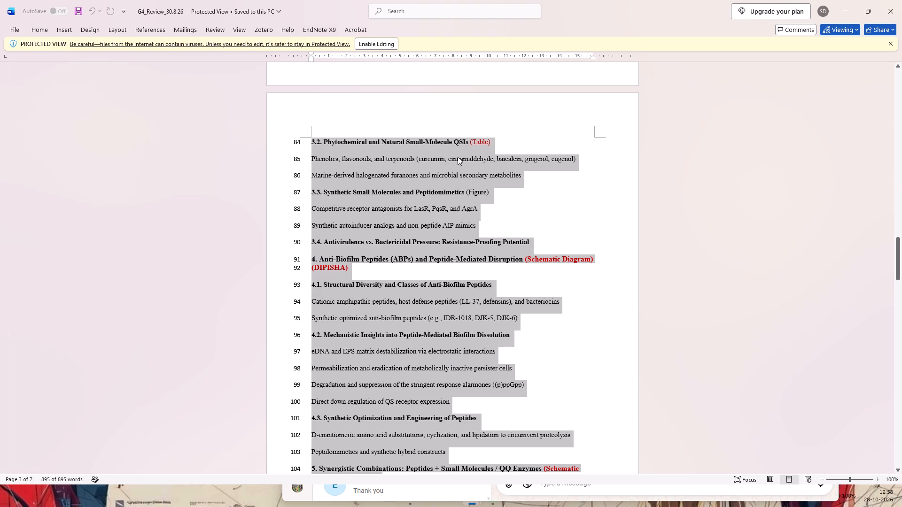
scroll(502, 366, "down", 5)
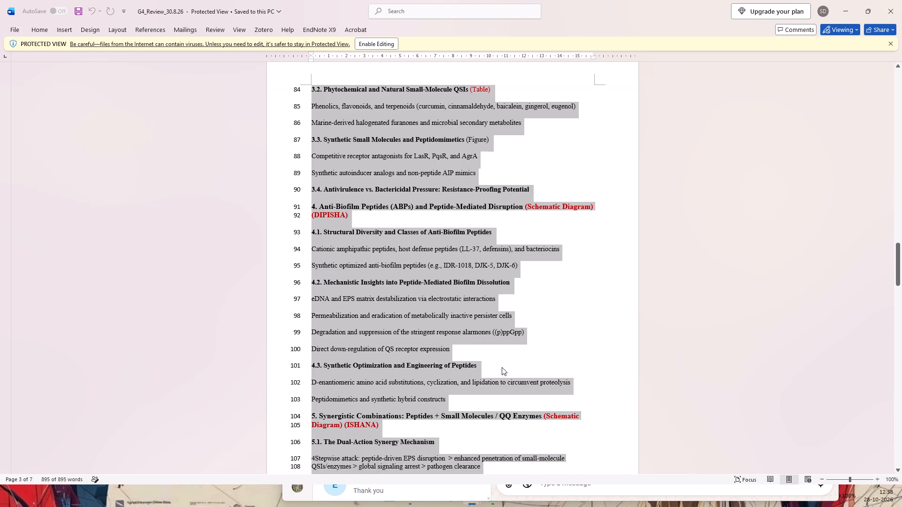
scroll(502, 367, "down", 19)
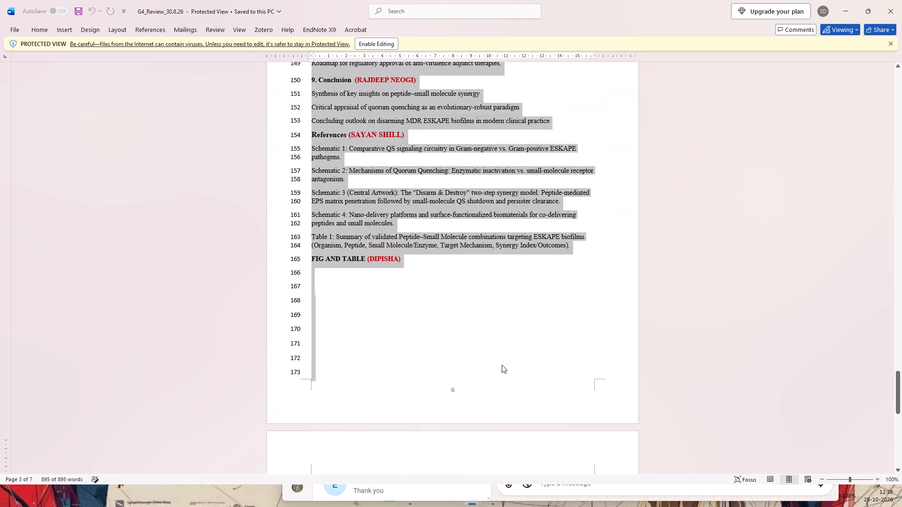
scroll(502, 365, "down", 2)
right_click(502, 366)
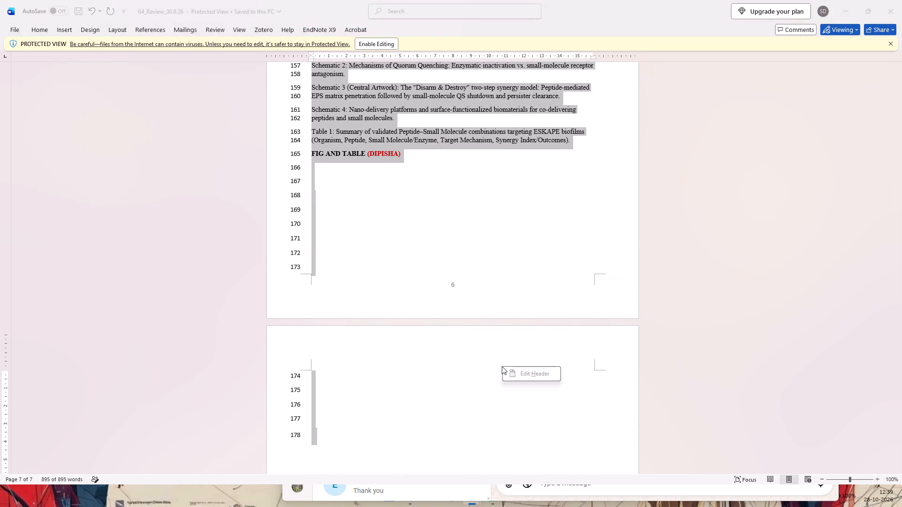
scroll(502, 366, "down", 1)
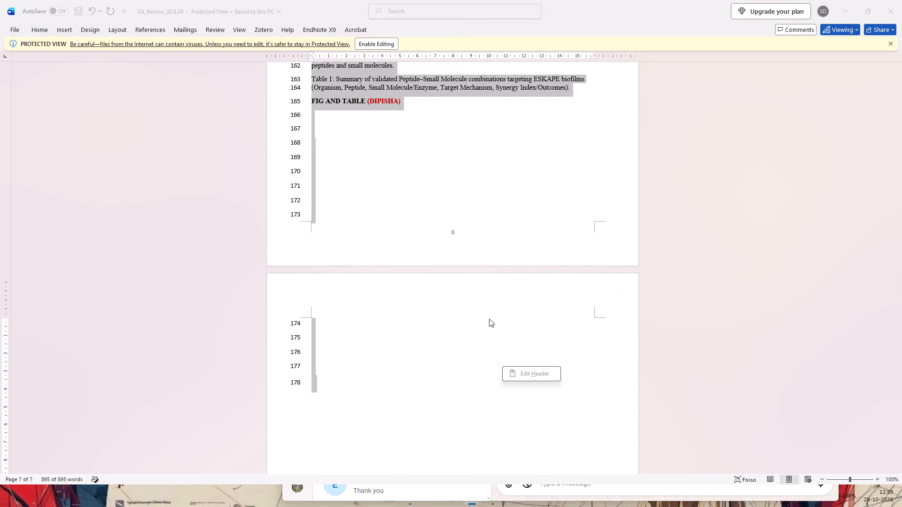
key("ctrl+c")
Minimise the review document to bring up the draft research proposal copy.
left_click(847, 4)
left_click(847, 4)
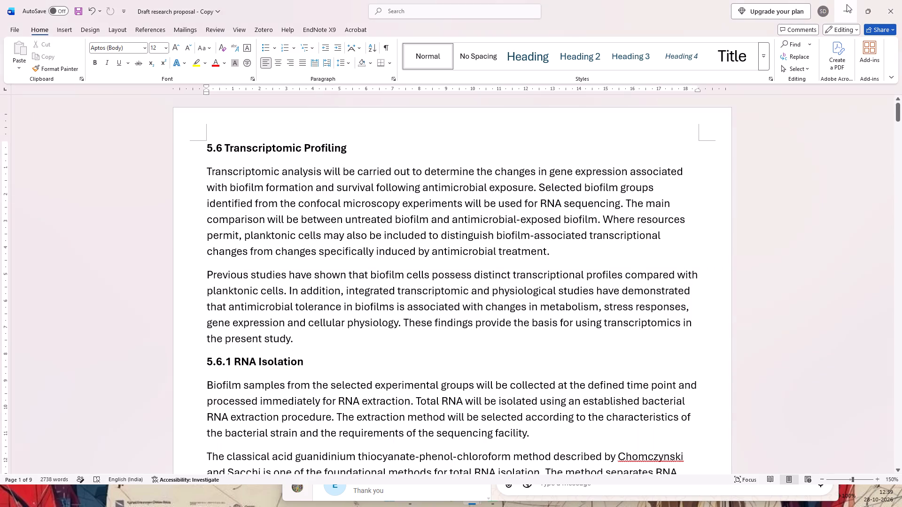
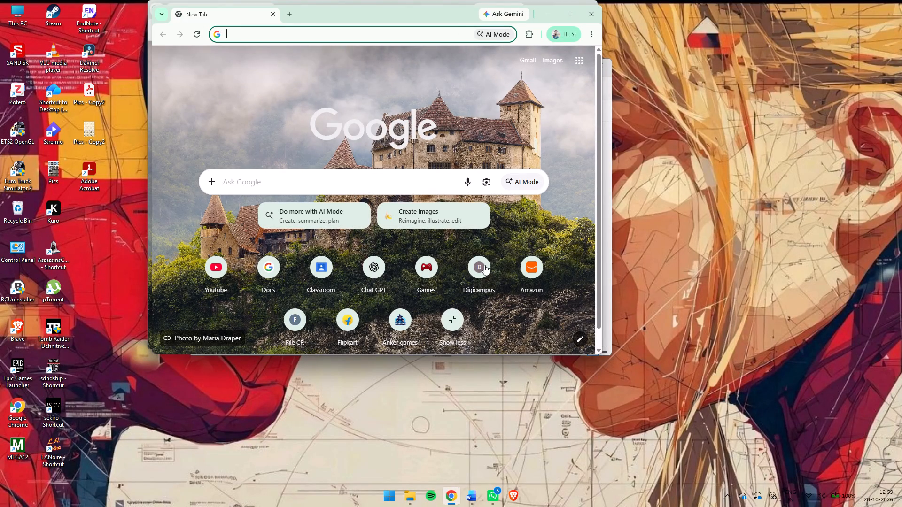
left_click(274, 176)
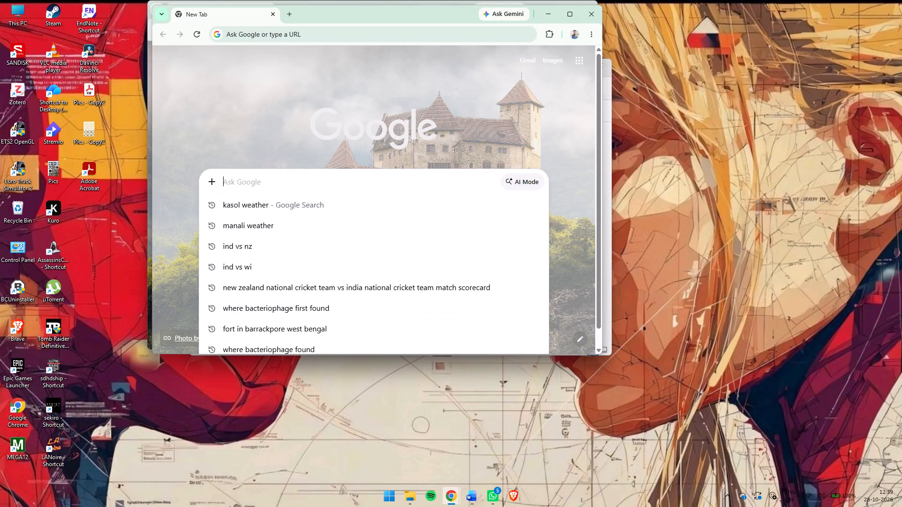
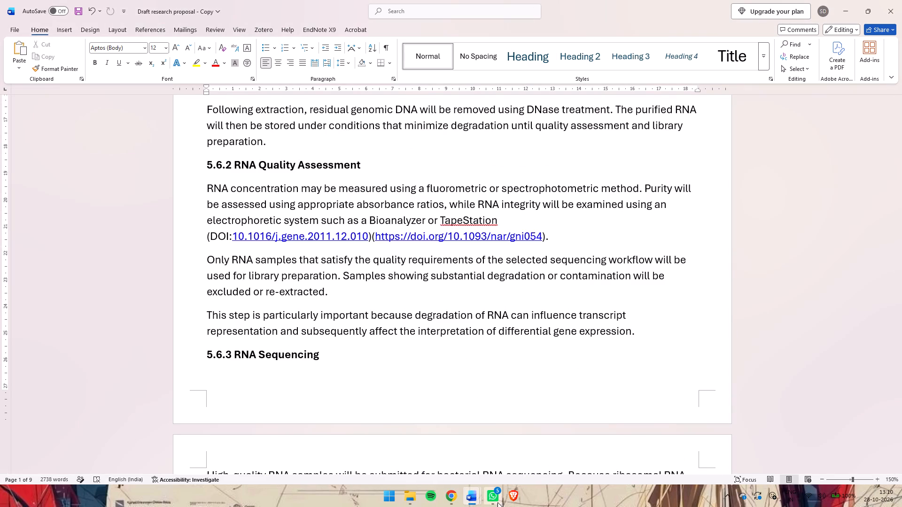
left_click(519, 444)
Paste the copied Section 7 on a new line after "Metabolomic analysis of eradicated biofilm microenvironments" at the end of section 6.2.
scroll(553, 428, "down", 19)
scroll(558, 429, "down", 9)
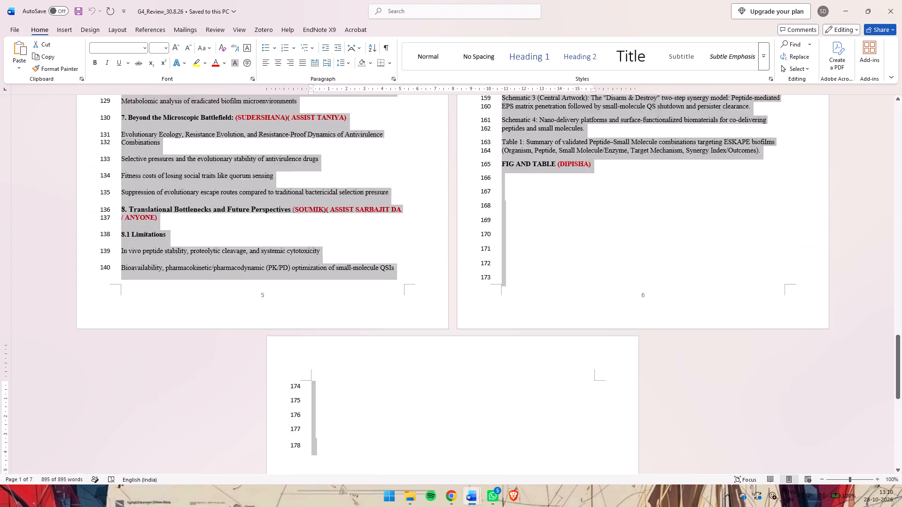
scroll(558, 430, "down", 10)
scroll(559, 429, "up", 7)
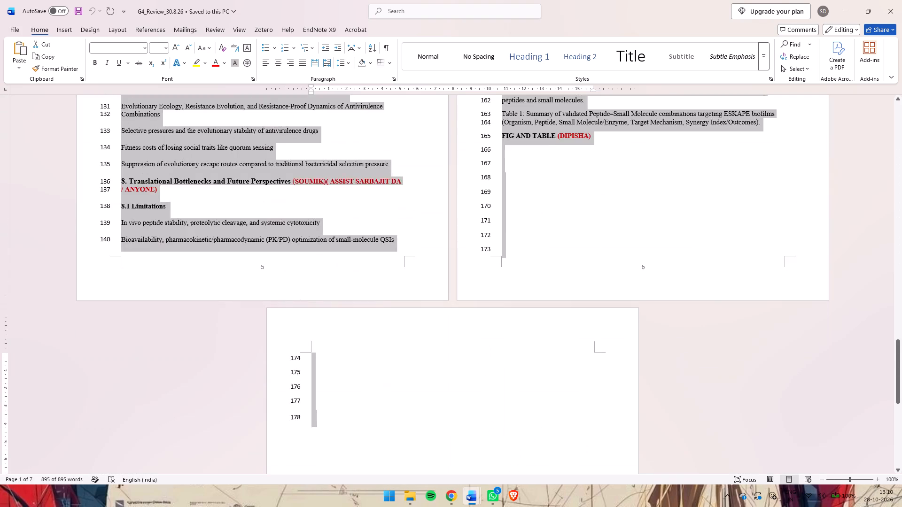
scroll(559, 429, "up", 5)
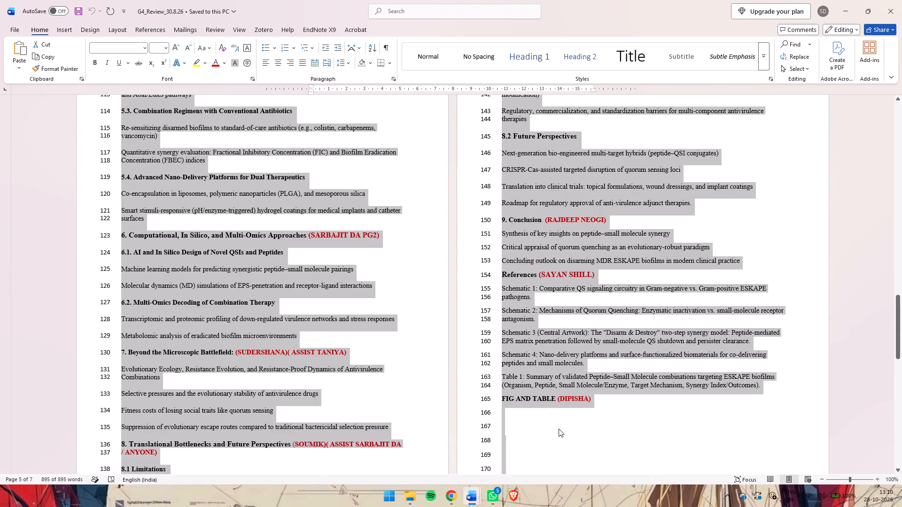
scroll(559, 429, "up", 3)
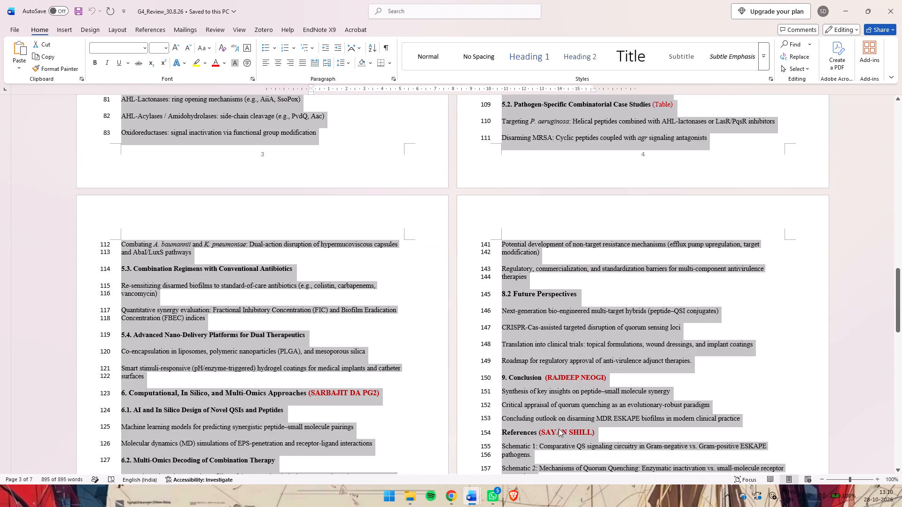
scroll(559, 429, "up", 4)
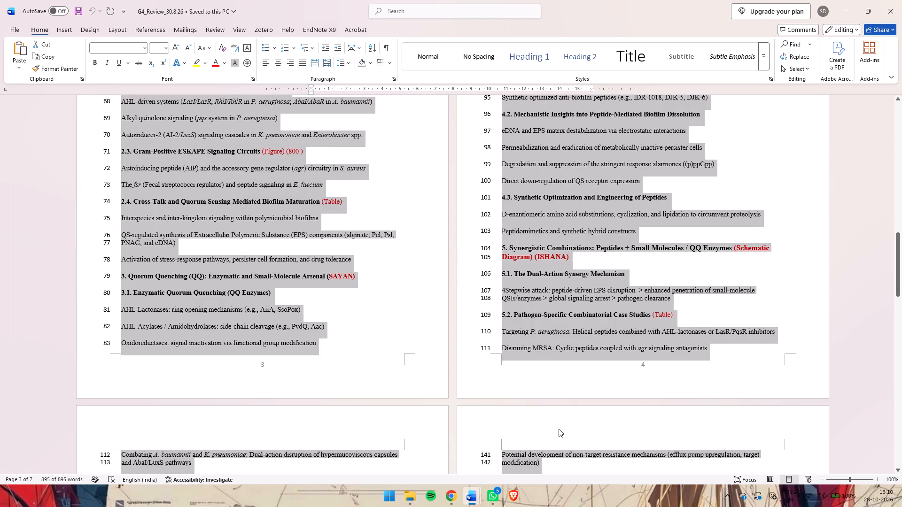
scroll(613, 397, "down", 5)
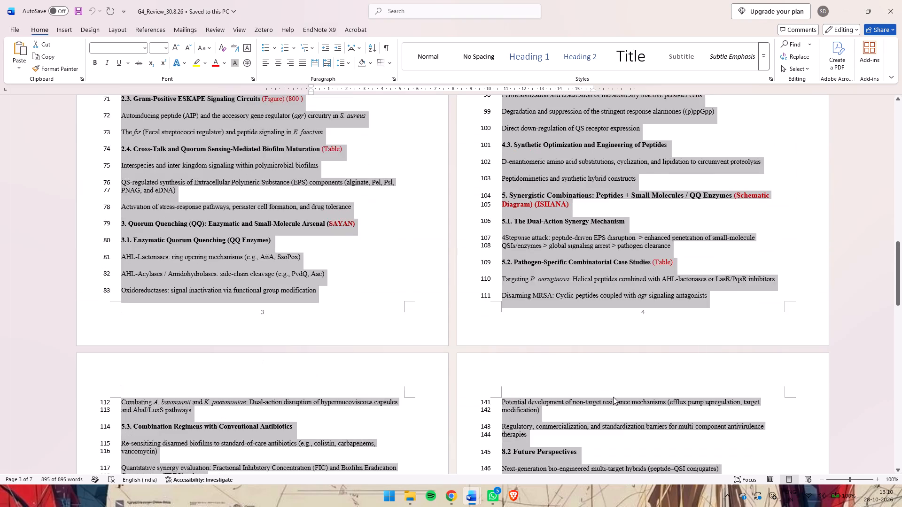
left_click(631, 236)
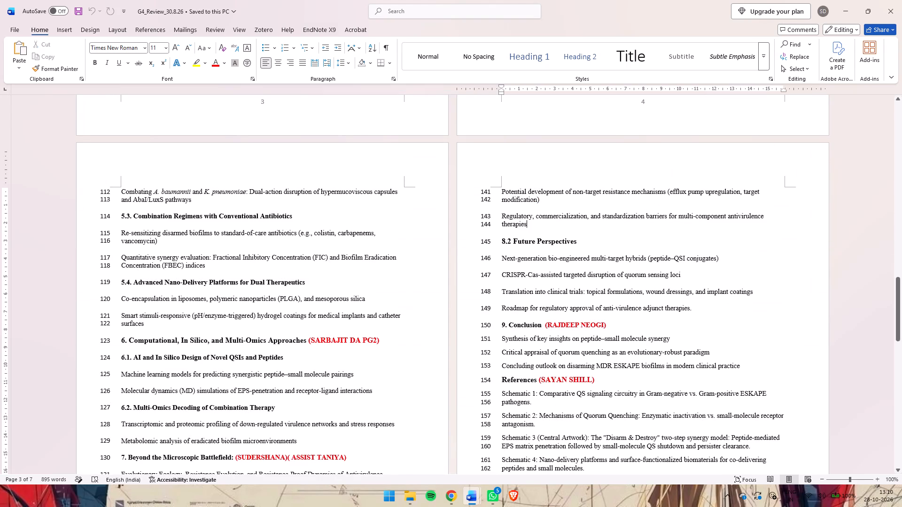
scroll(210, 305, "down", 5)
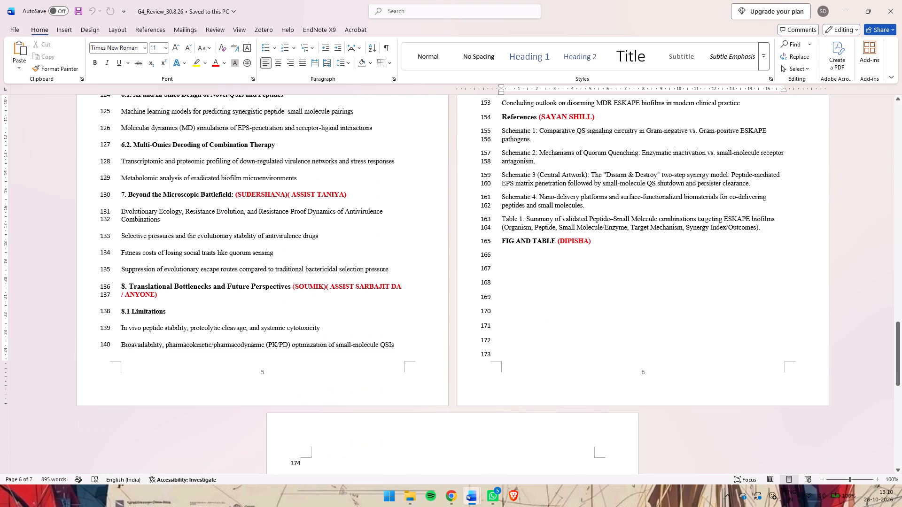
scroll(211, 305, "up", 1)
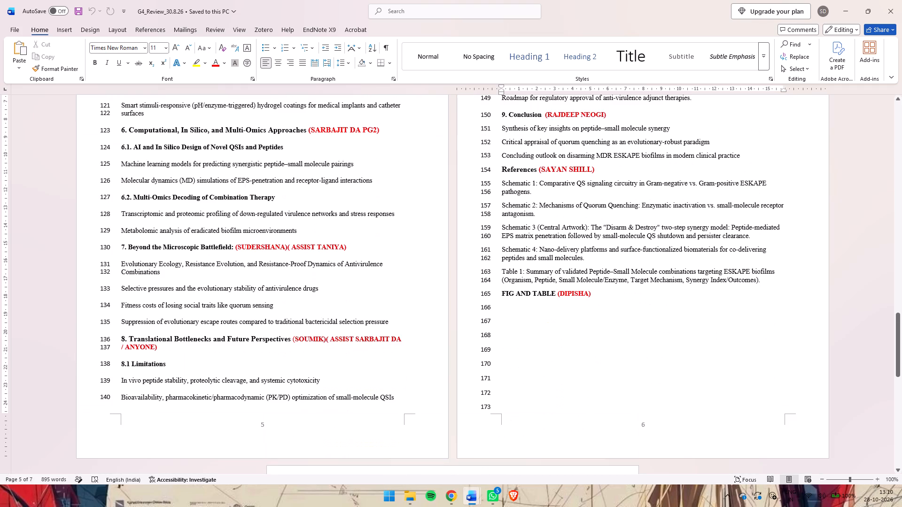
left_click(305, 231)
key("Return")
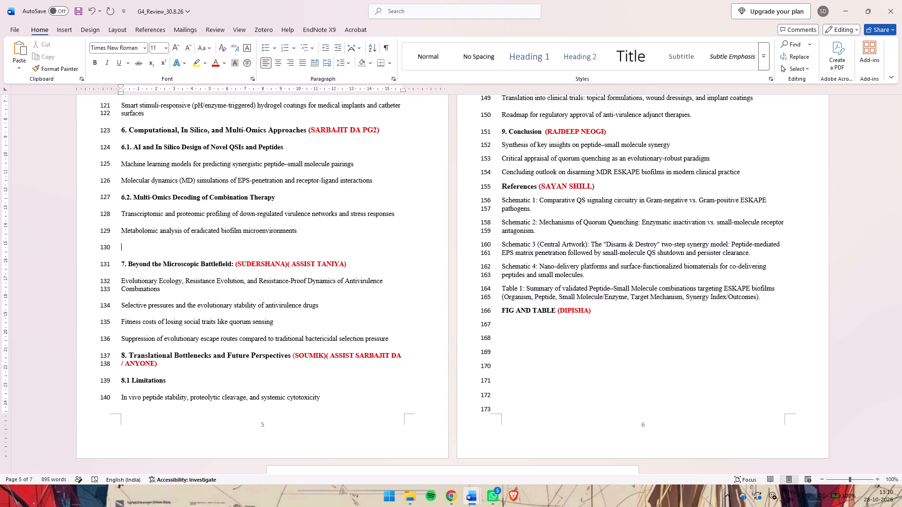
key("ctrl+v")
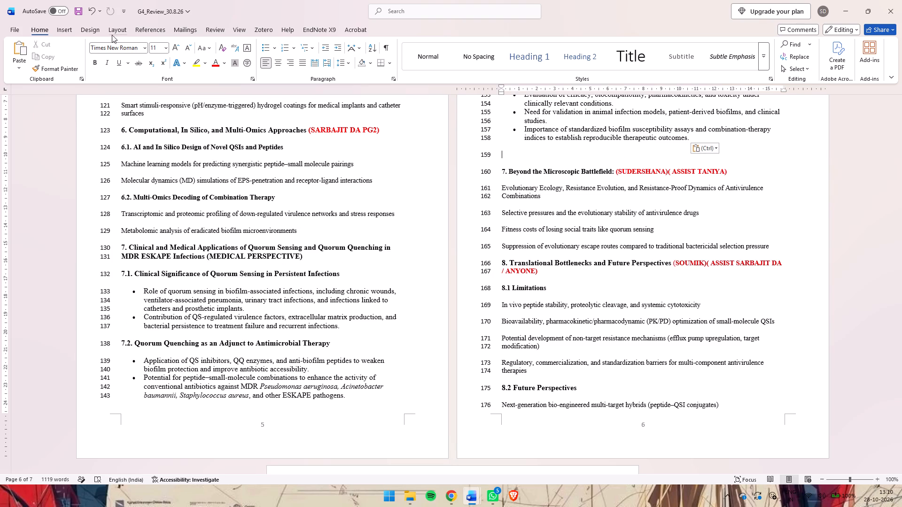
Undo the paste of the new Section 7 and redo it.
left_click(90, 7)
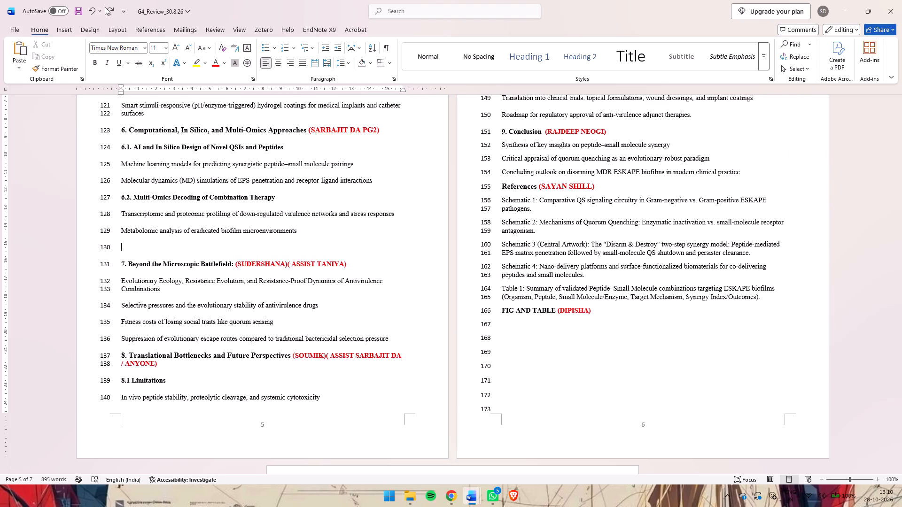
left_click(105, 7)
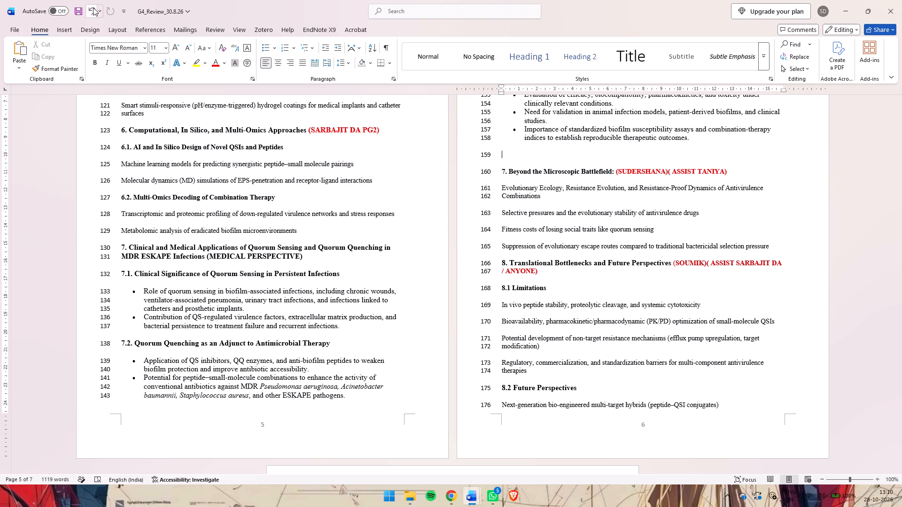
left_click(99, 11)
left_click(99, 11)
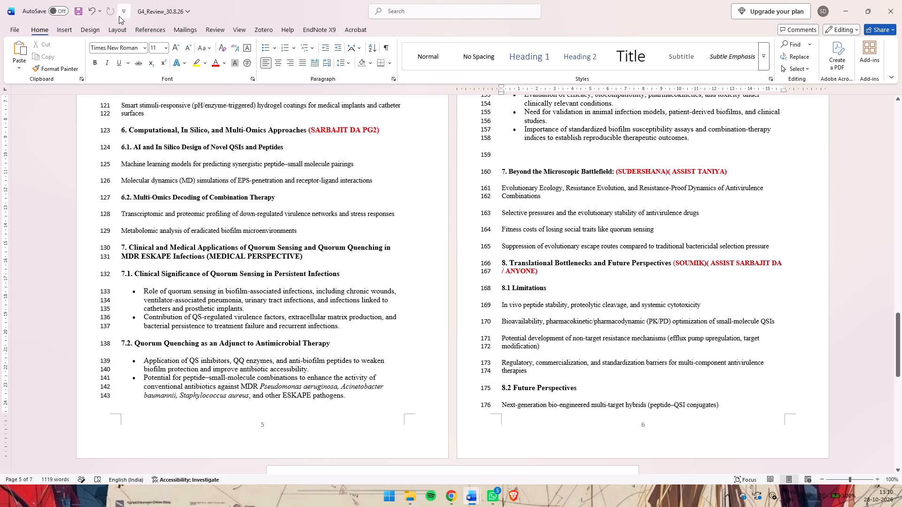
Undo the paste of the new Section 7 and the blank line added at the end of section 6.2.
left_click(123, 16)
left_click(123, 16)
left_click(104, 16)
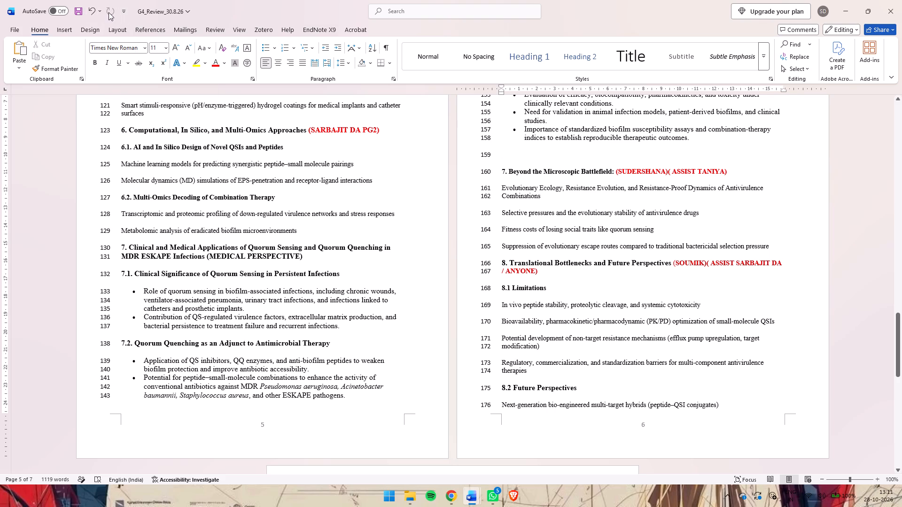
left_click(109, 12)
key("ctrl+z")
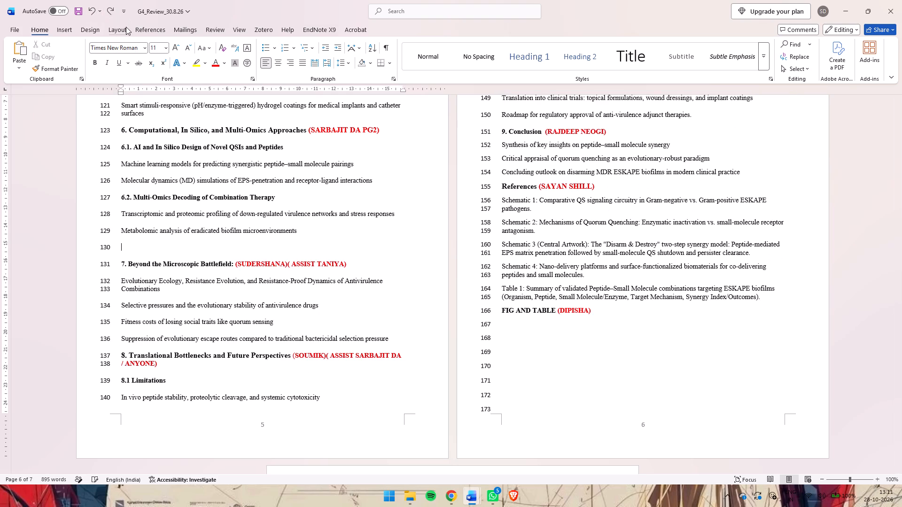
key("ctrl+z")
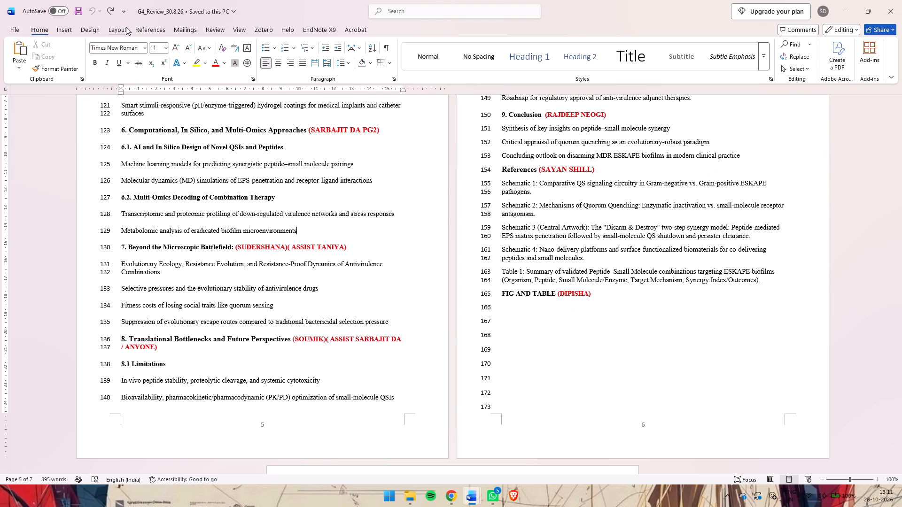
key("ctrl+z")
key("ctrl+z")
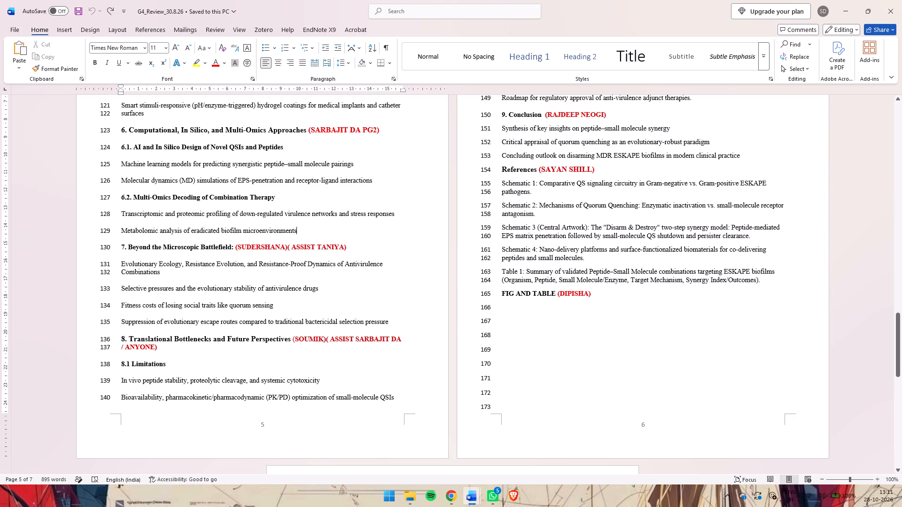
Add a new line after "Metabolomic analysis of eradicated biofilm microenvironments" and try to paste the copied Section 7 there.
key("Return")
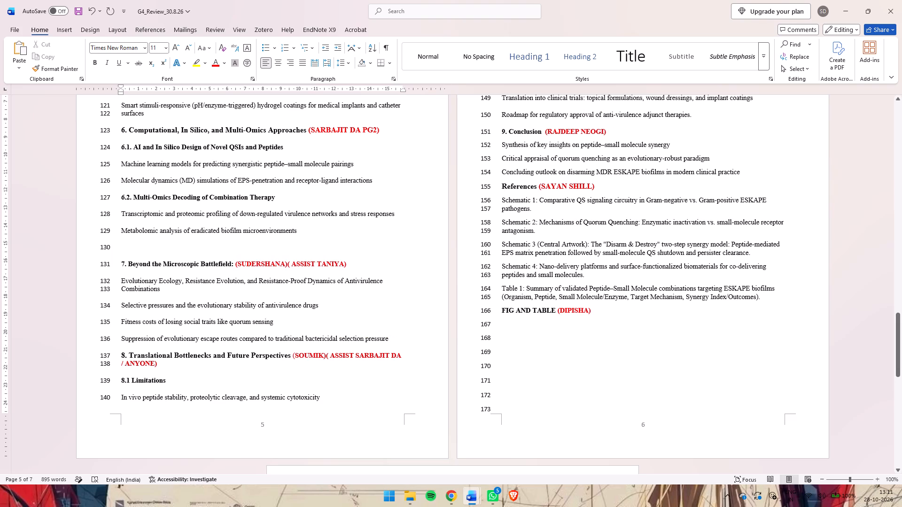
right_click(125, 246)
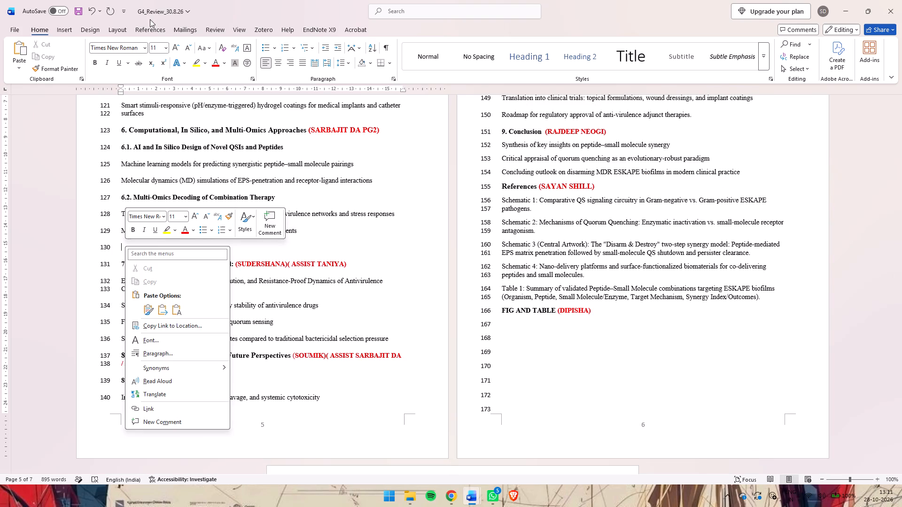
key("ctrl+v")
key("ctrl+v")
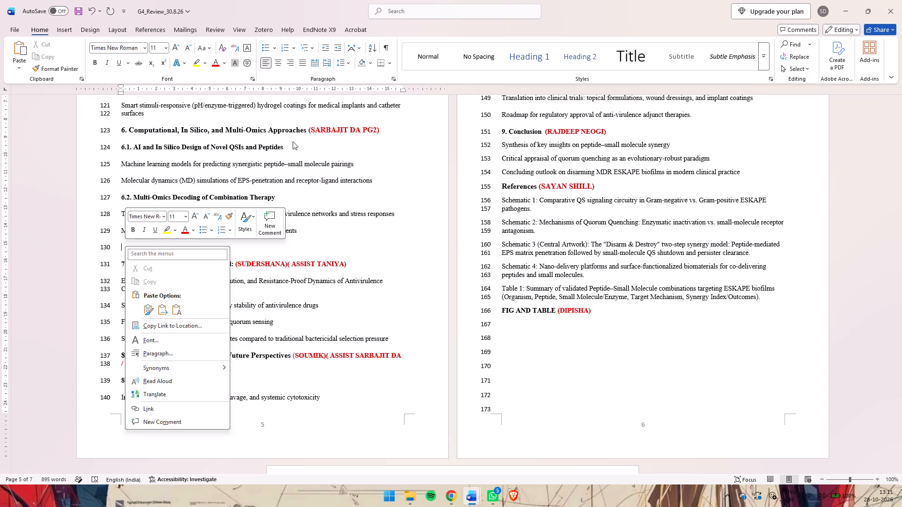
left_click(289, 242)
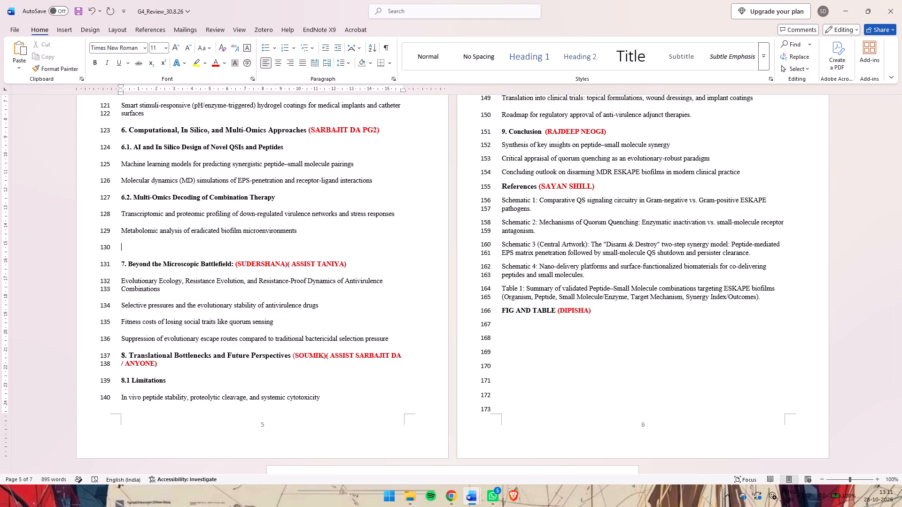
Switch to the ChatGPT conversation in Chrome and copy the Section 7 writing block again.
left_click(450, 506)
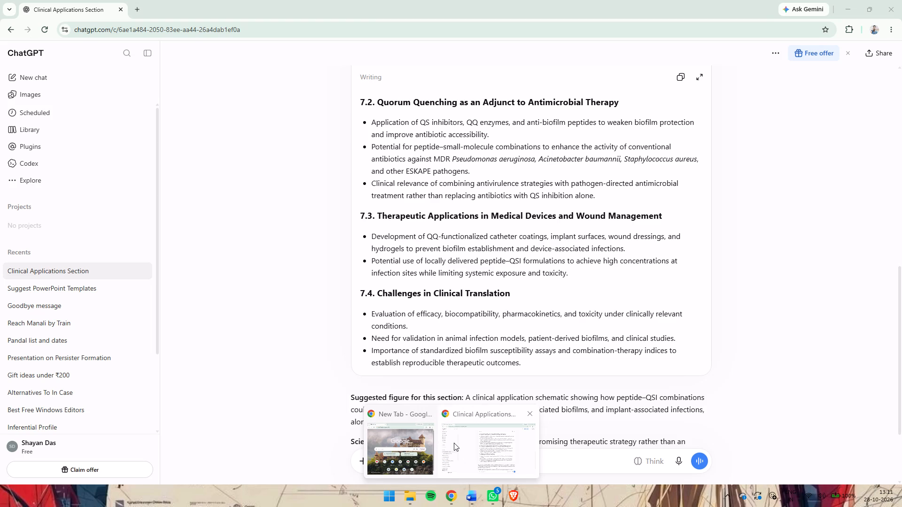
left_click(485, 447)
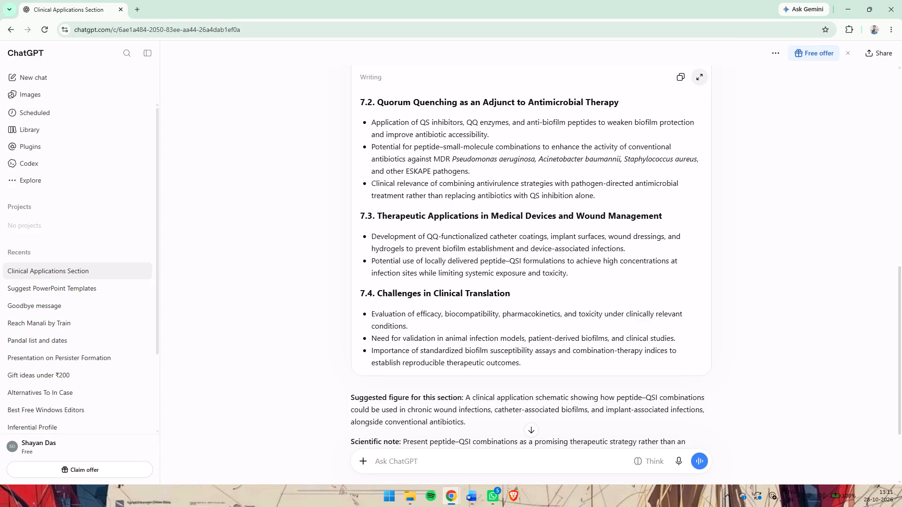
left_click(681, 75)
left_click(679, 82)
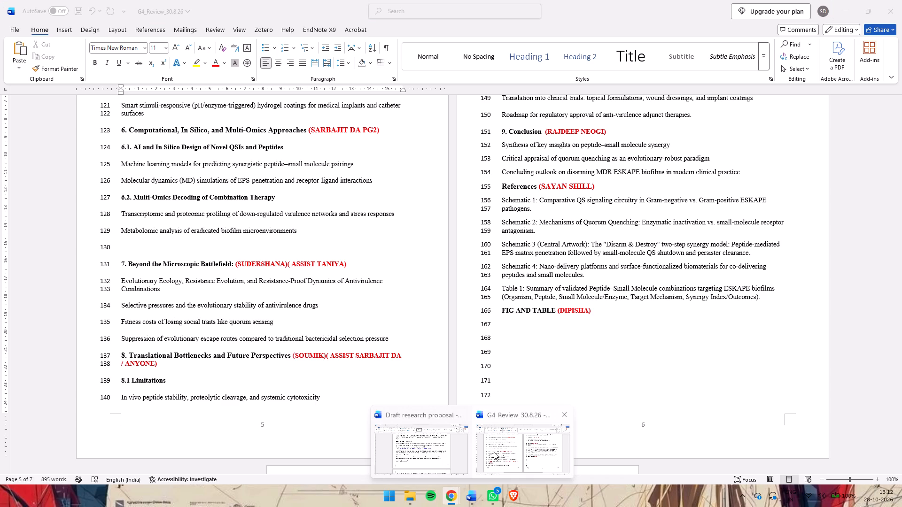
Return to the G4_Review_30.8.26 document in Word and paste Section 7 on the blank line after section 6.2.
left_click(493, 452)
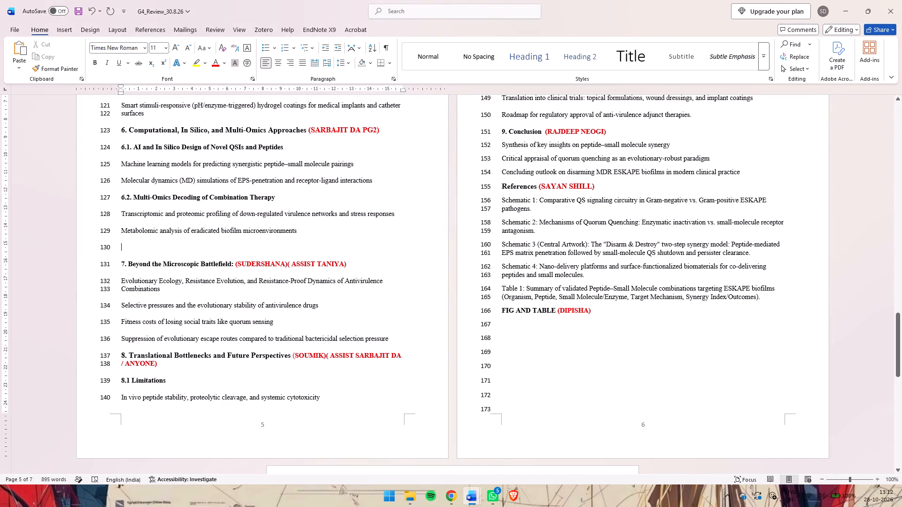
left_click(121, 248)
key("ctrl+v")
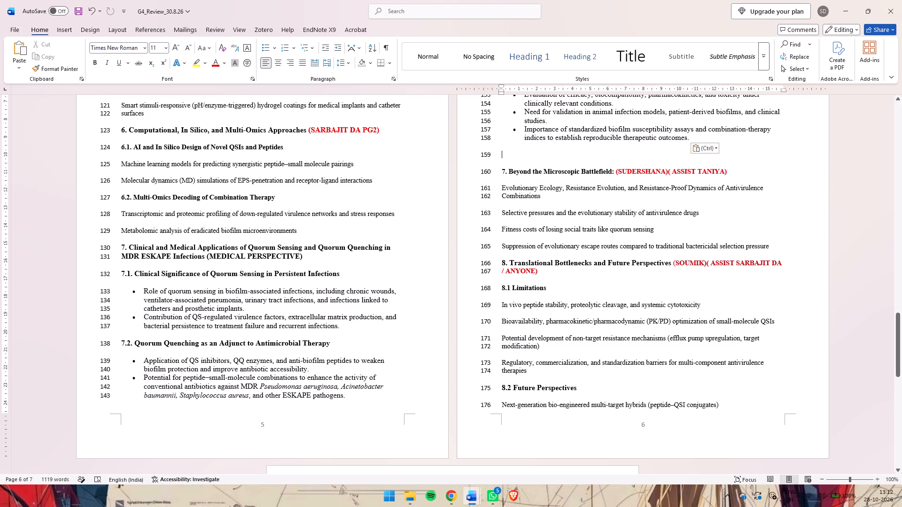
Colour the heading "7. Clinical and Medical Applications of Quorum Sensing and Quorum Quenching in MDR ESKAPE Infections (MEDICAL PERSPECTIVE)" red.
left_click_drag(309, 254, 43, 248)
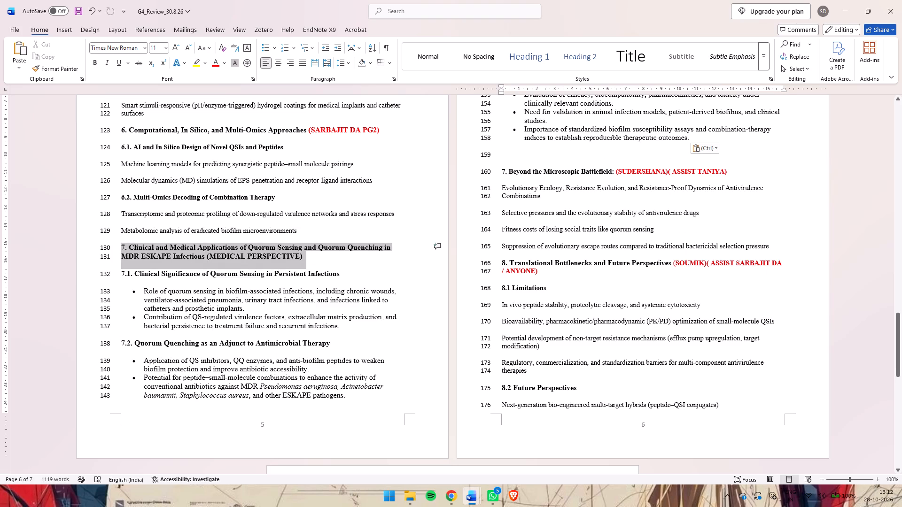
left_click_drag(43, 248, 59, 245)
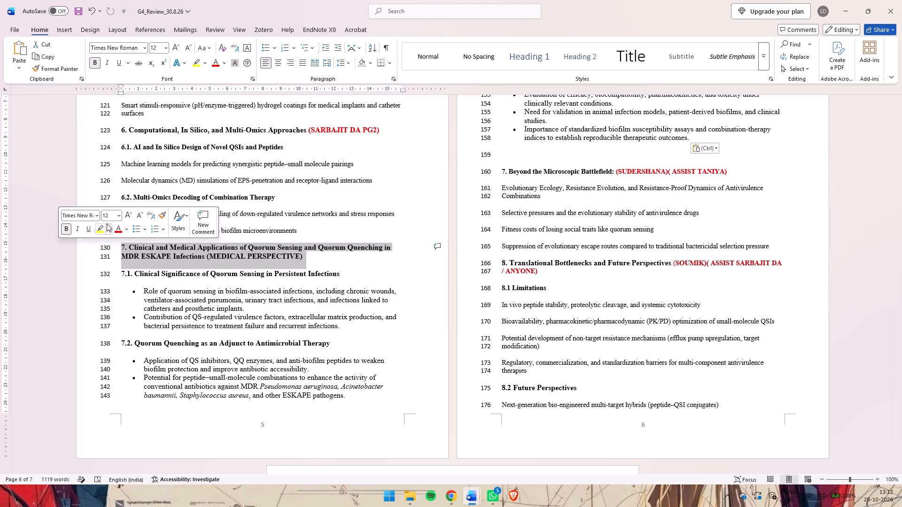
left_click(120, 227)
left_click(127, 229)
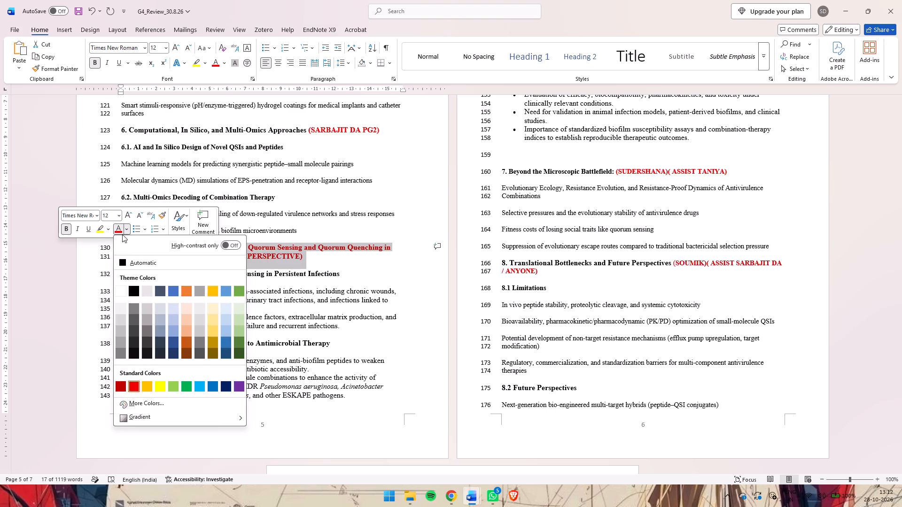
left_click(359, 273)
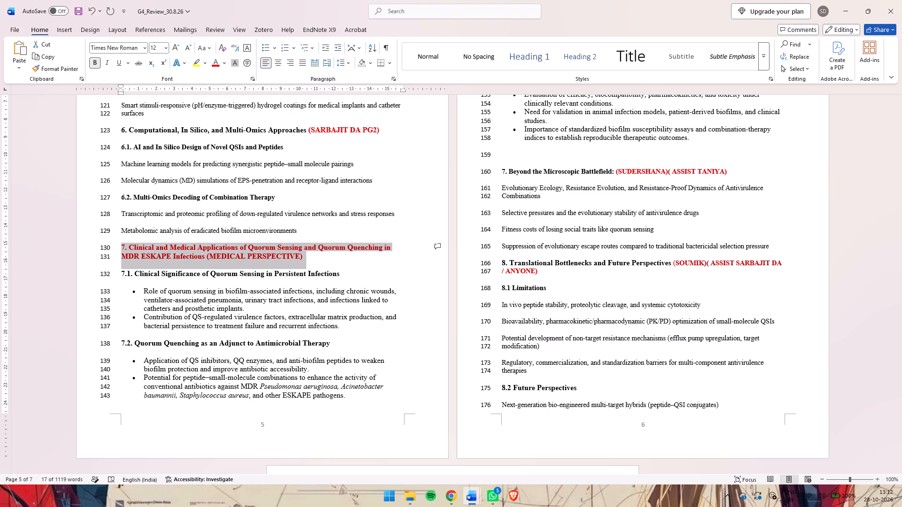
Renumber the "Beyond the Microscopic Battlefield" heading as section 8.
scroll(519, 429, "up", 1)
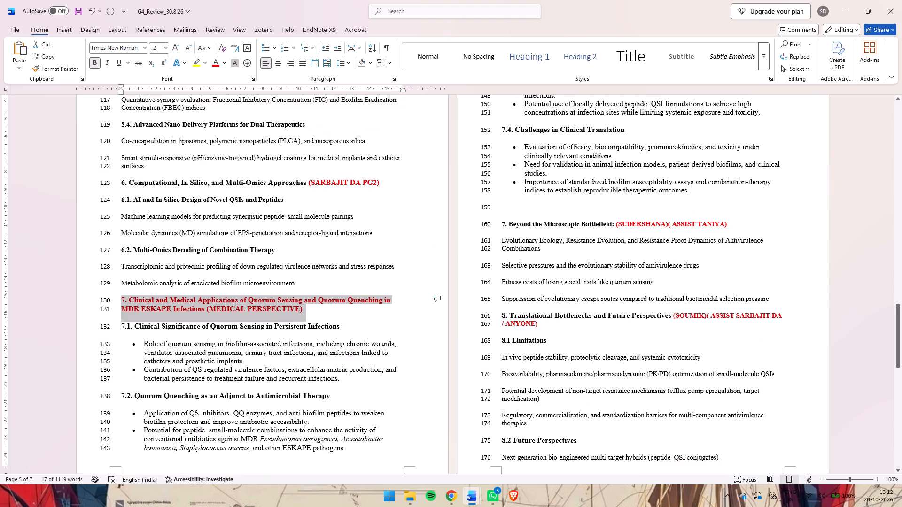
left_click(508, 224)
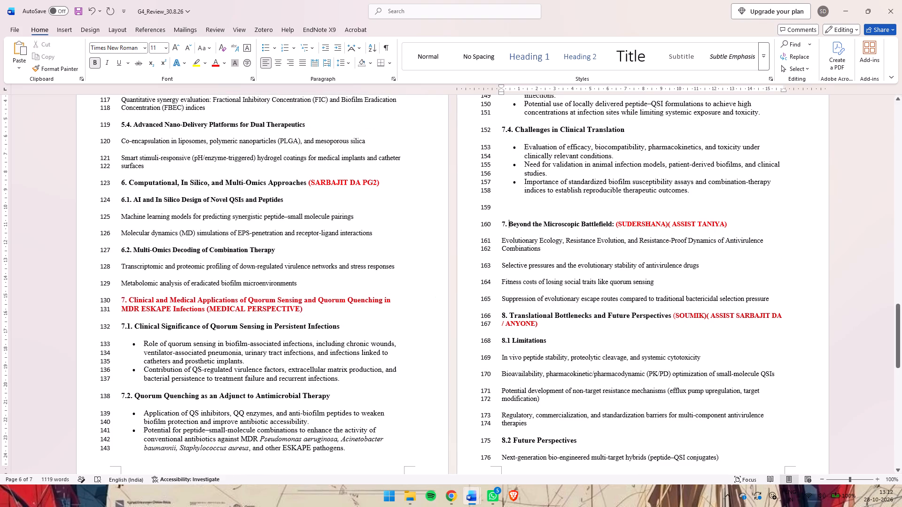
key("BackSpace")
key("BackSpace")
key("BackSpace")
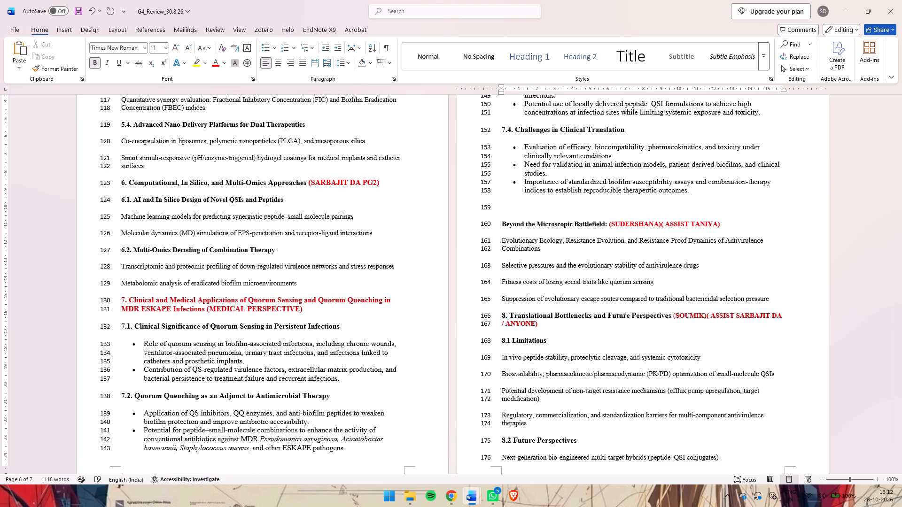
key("8")
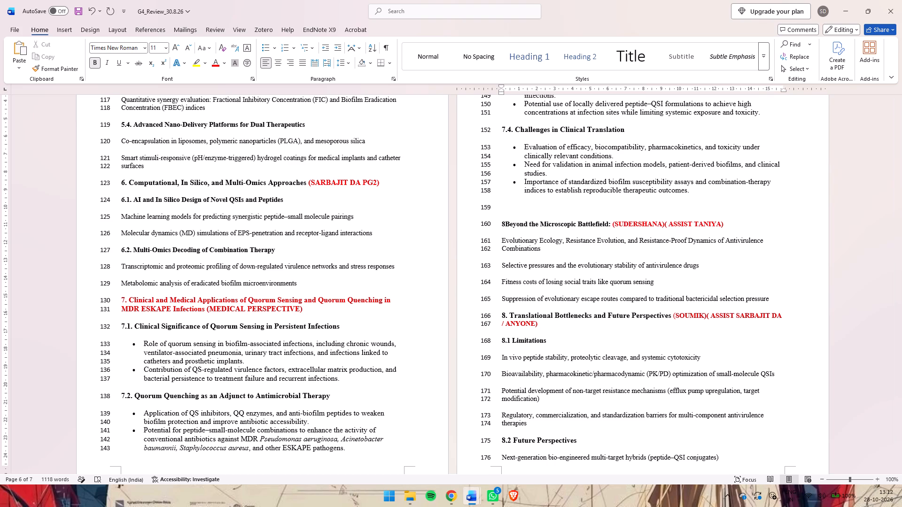
type(".")
key("space")
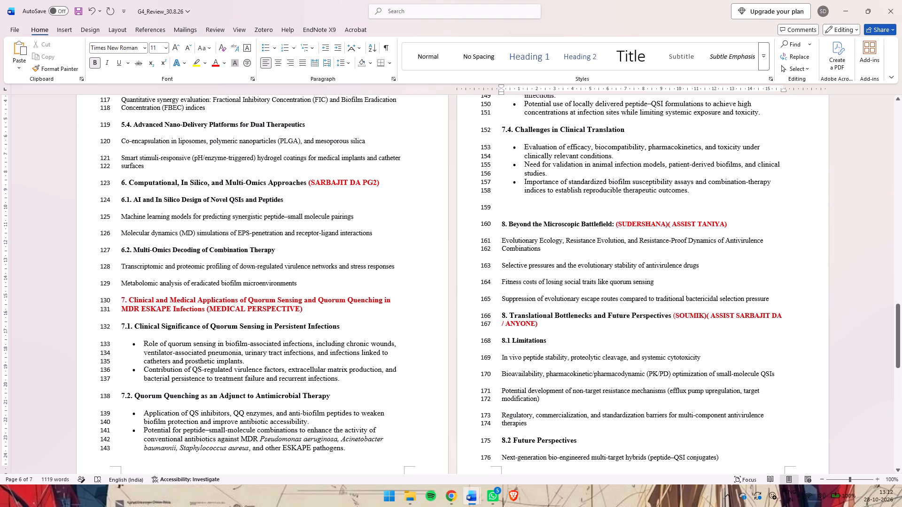
Renumber the "Translational Bottlenecks and Future Perspectives" heading as section 9.
left_click(505, 318)
key("BackSpace")
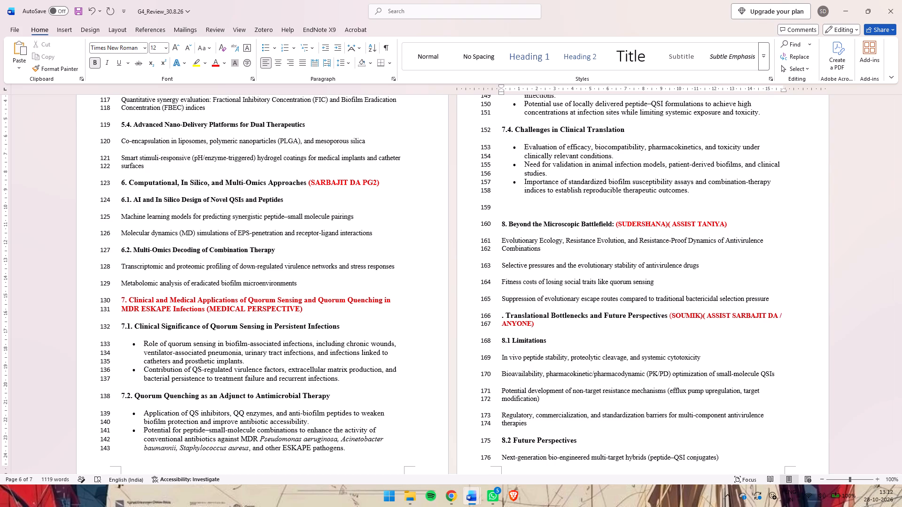
key("9")
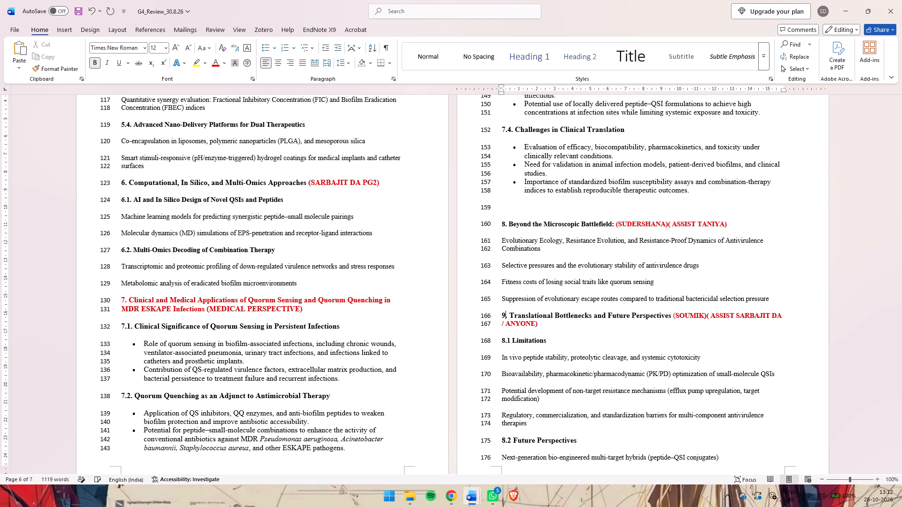
right_click_drag(526, 314, 530, 314)
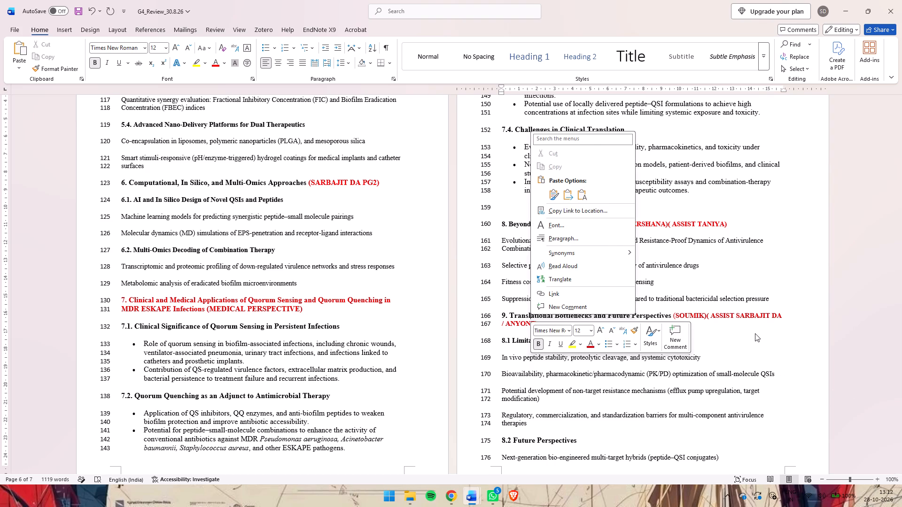
left_click(754, 331)
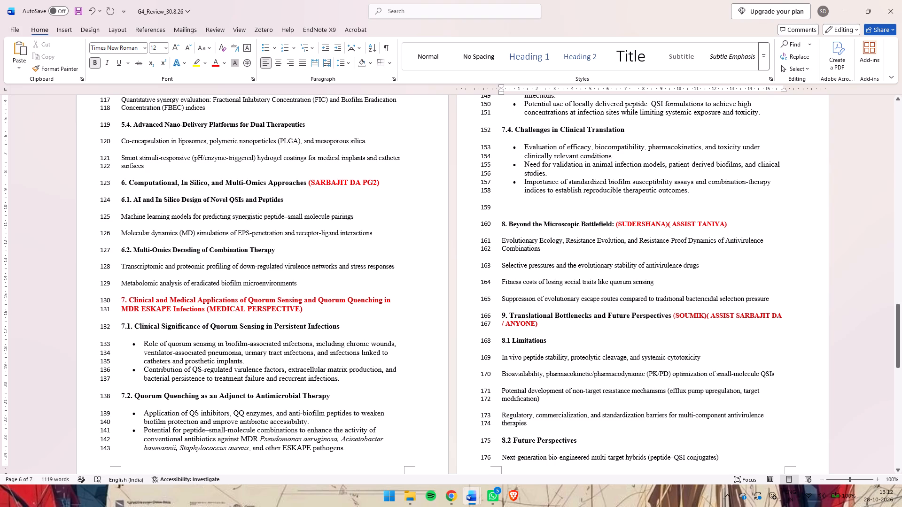
Delete "/ ANYONE" from the red assignee note in the "Translational Bottlenecks and Future Perspectives" heading.
left_click_drag(534, 322, 489, 324)
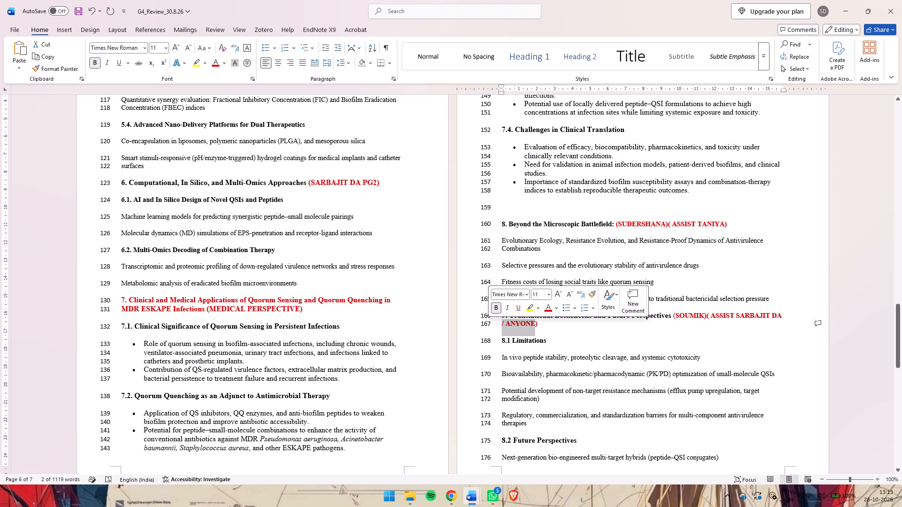
key("BackSpace")
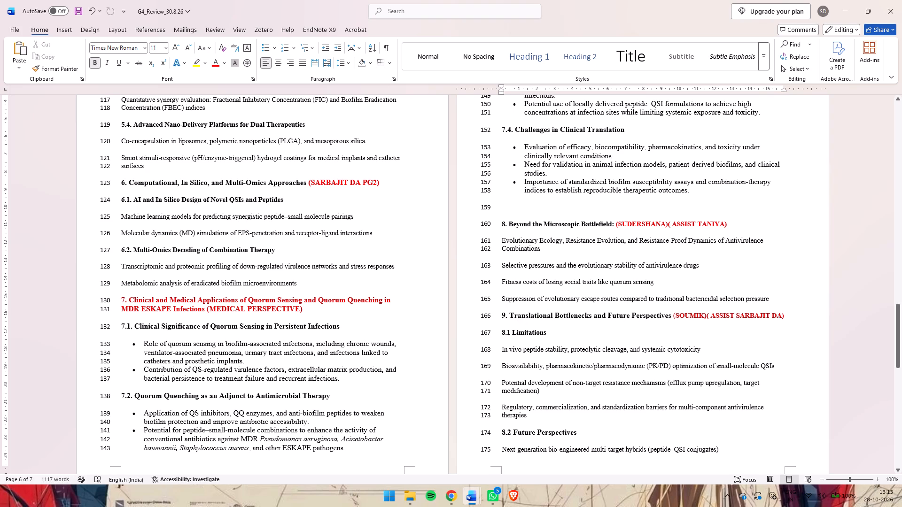
Delete the numbers 8.1 and 8.2 from the "Limitations" and "Future Perspectives" subheadings in section 9.
left_click(509, 334)
left_click_drag(511, 334, 499, 334)
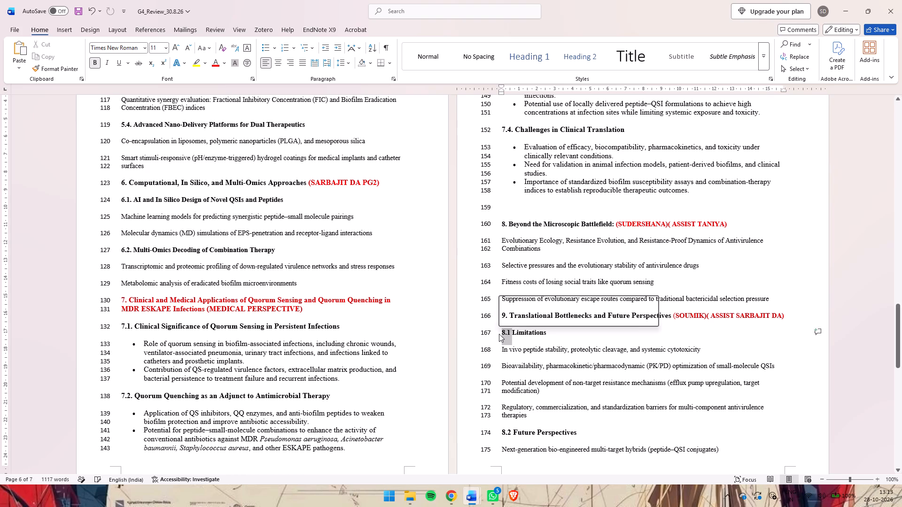
key("BackSpace")
scroll(537, 343, "down", 1)
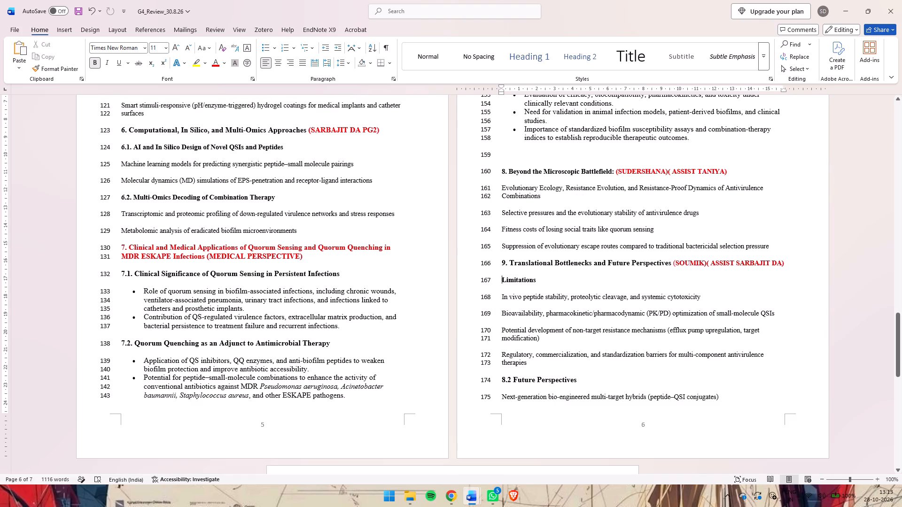
left_click_drag(511, 378, 485, 380)
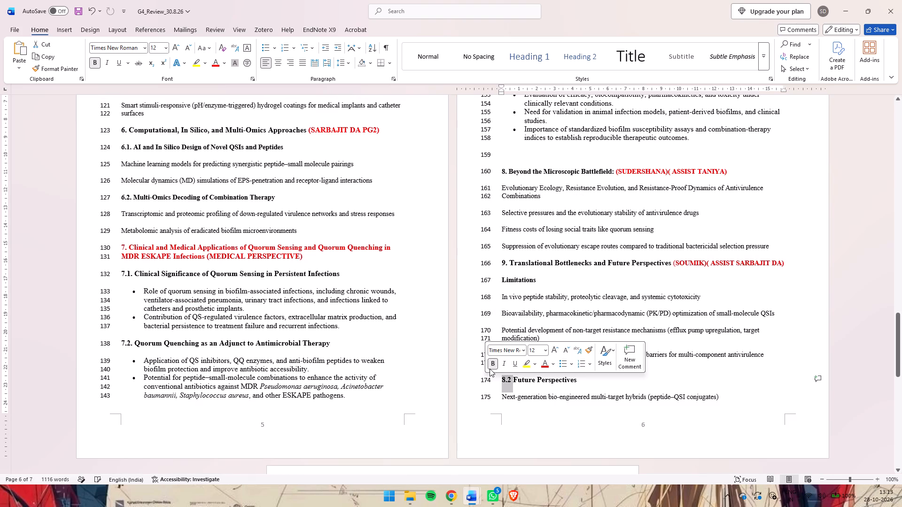
key("BackSpace")
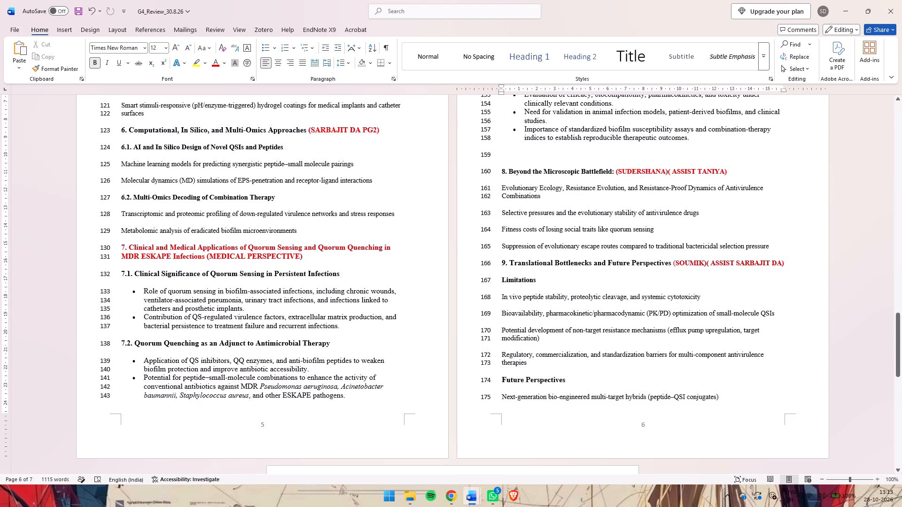
Renumber the "Conclusion" heading as "10.".
scroll(560, 300, "down", 4)
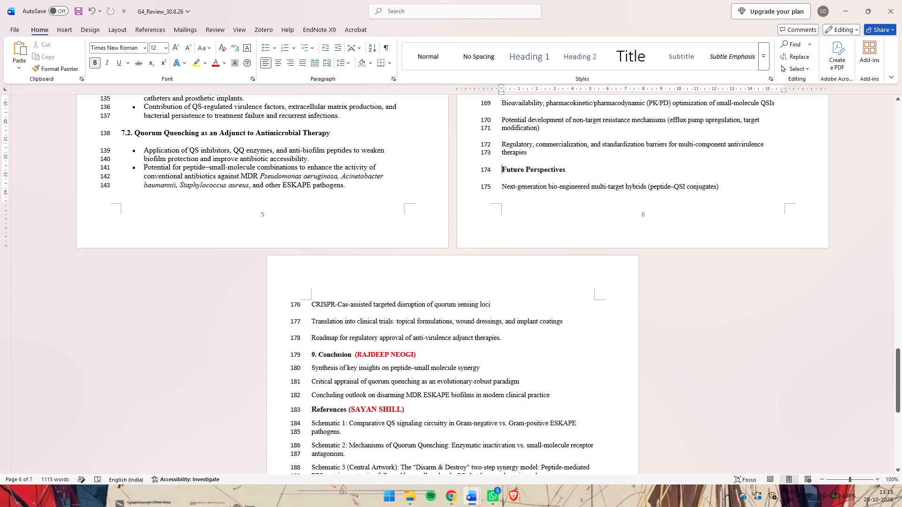
left_click(316, 356)
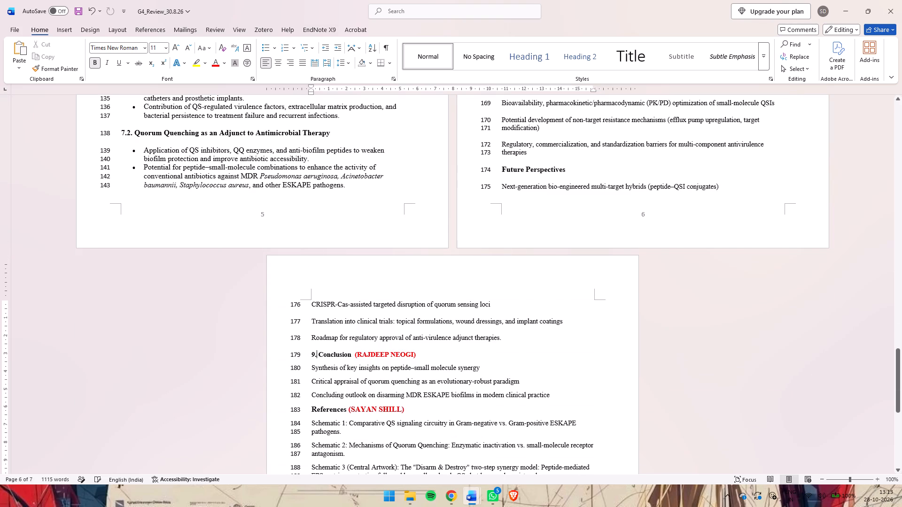
key("BackSpace")
key("BackSpace")
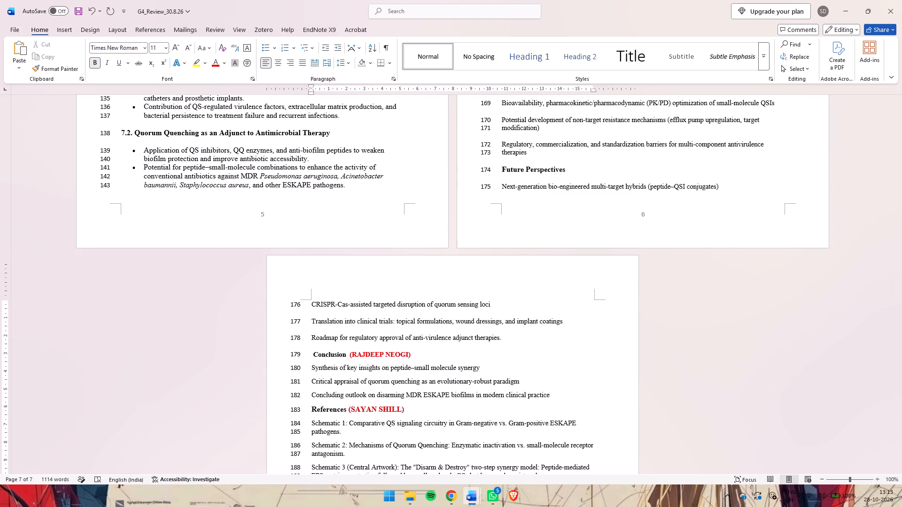
type("10")
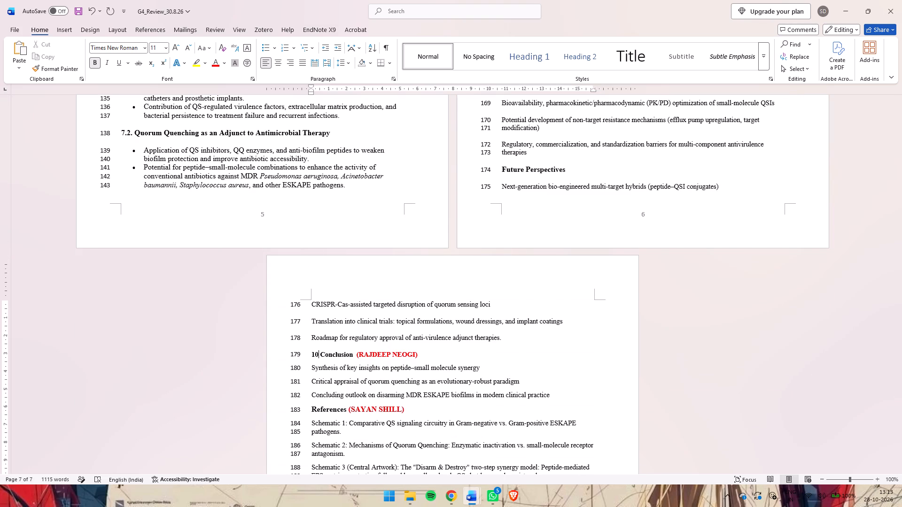
key("semicolon")
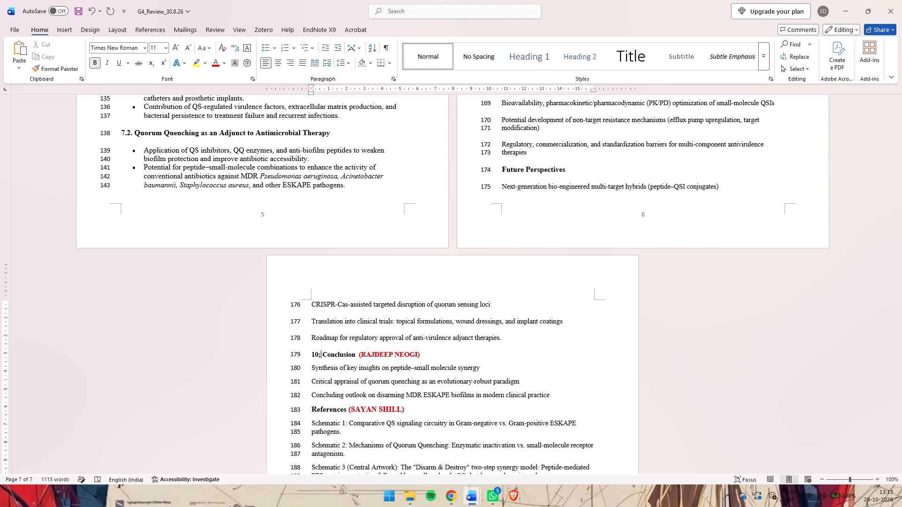
key("BackSpace")
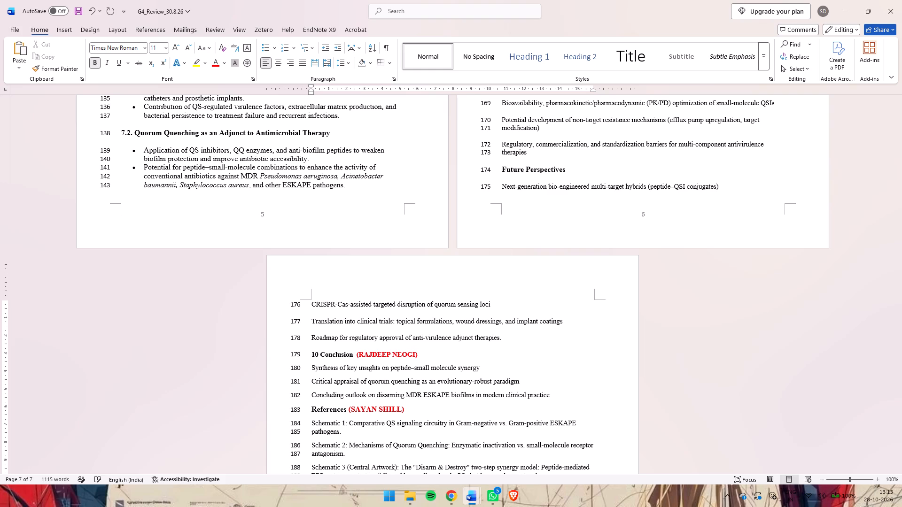
key("period")
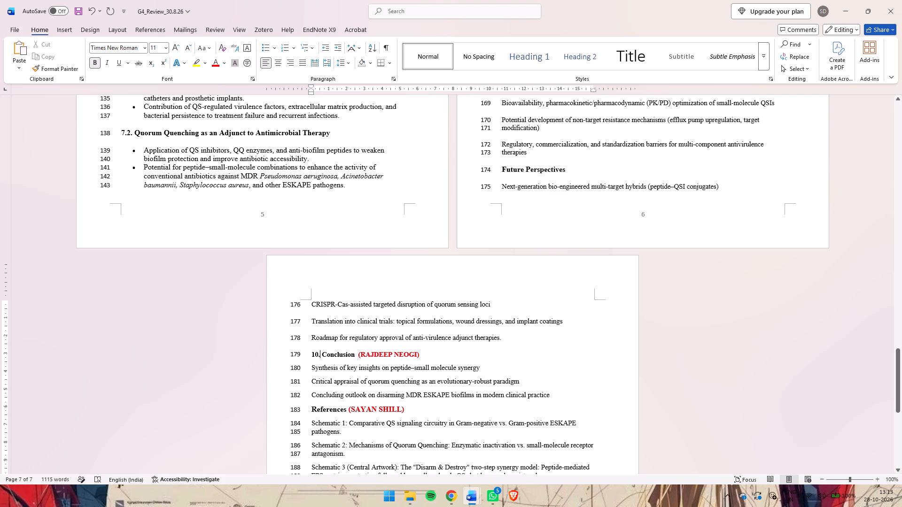
Remove the bullets from both items under heading 7.1, leaving them as plain indented paragraphs.
scroll(591, 506, "down", 5)
scroll(467, 325, "down", 3)
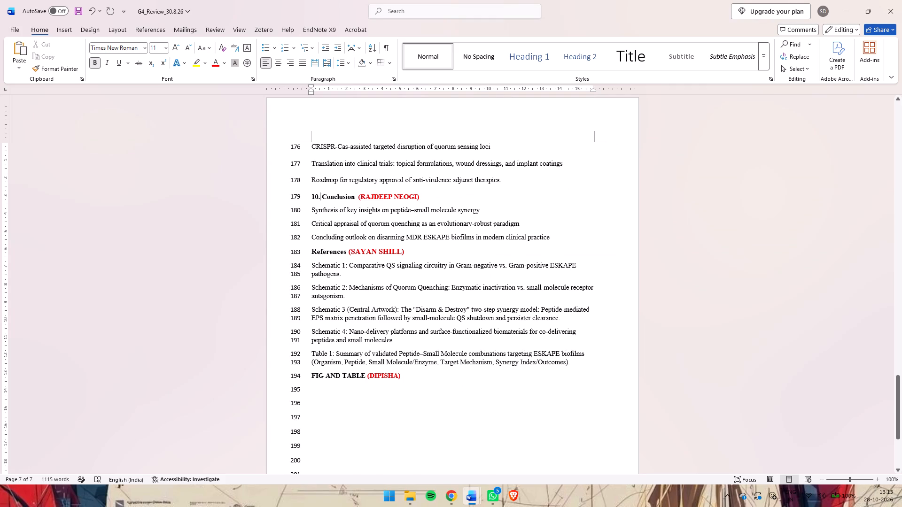
scroll(319, 342, "up", 5)
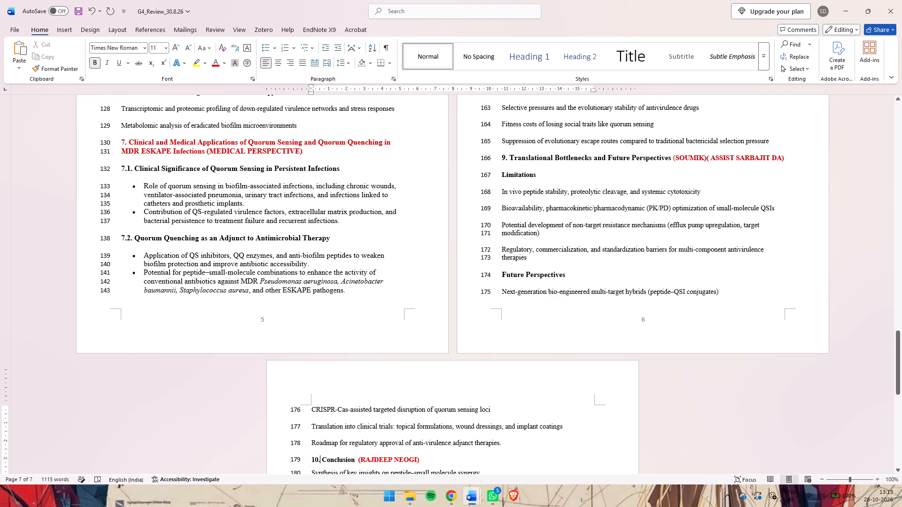
left_click(133, 169)
left_click(138, 190)
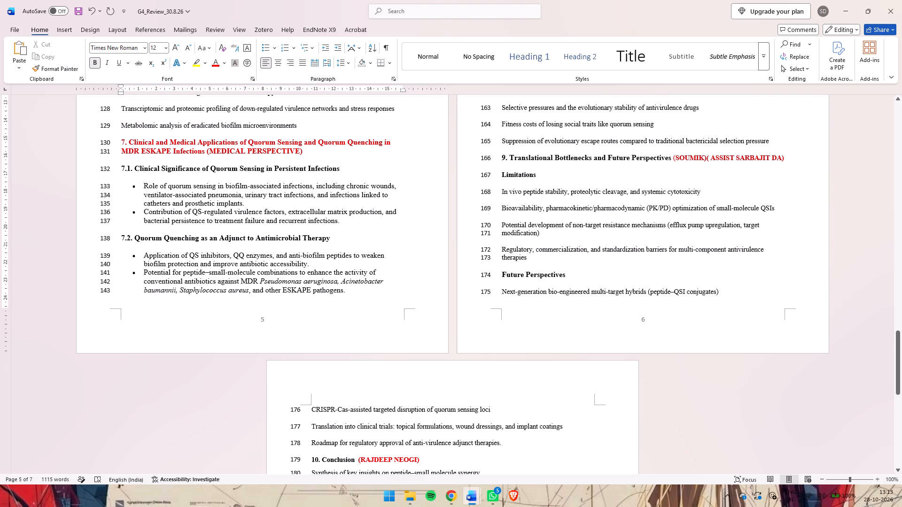
left_click(140, 185)
key("BackSpace")
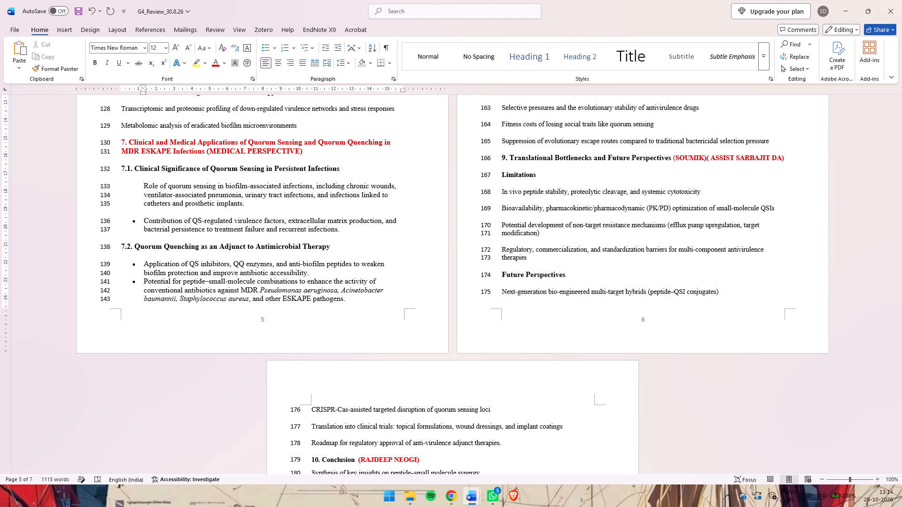
left_click(138, 220)
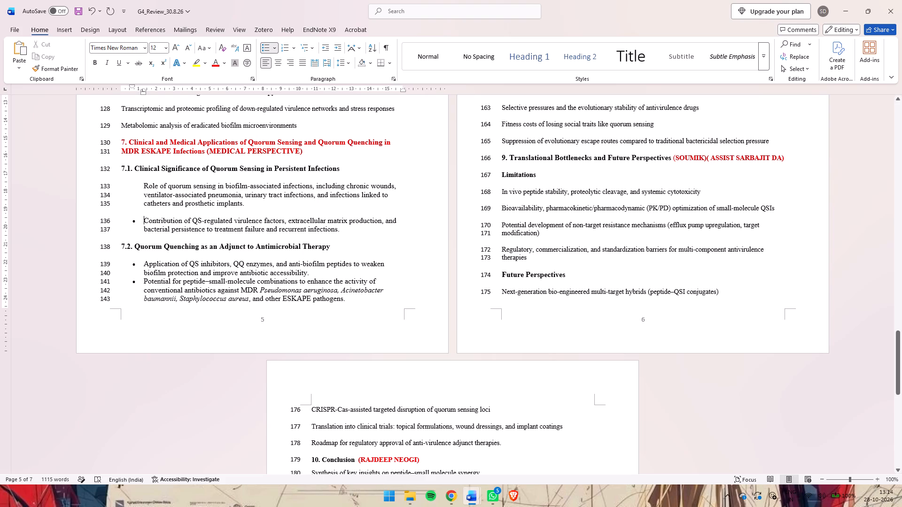
key("BackSpace")
left_click(142, 257)
left_click(142, 267)
Add the assignee note "dr saikat sir" after "(MEDICAL PERSPECTIVE)" in the section 7 heading.
scroll(318, 157, "up", 3)
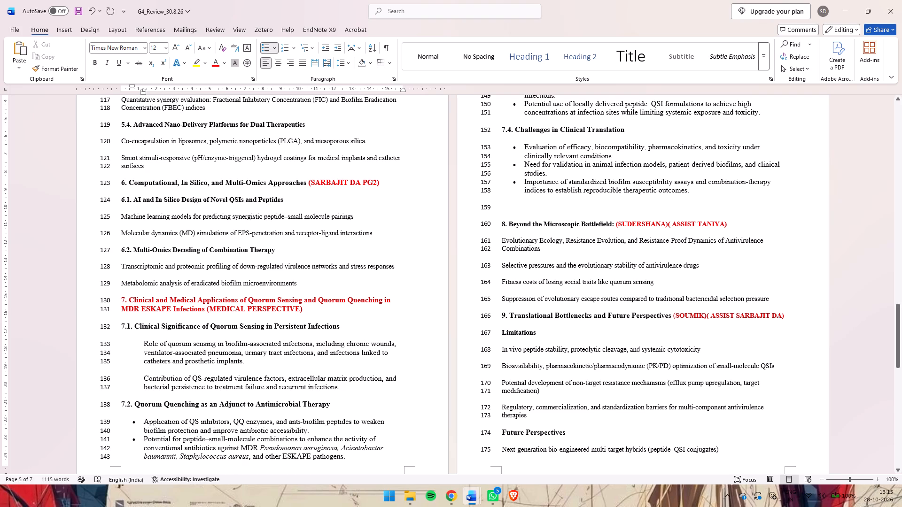
left_click(324, 311)
key("space")
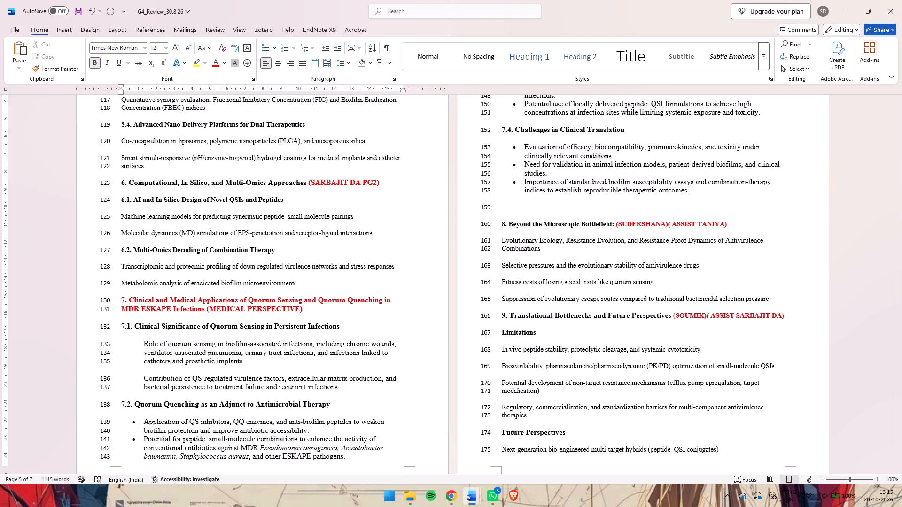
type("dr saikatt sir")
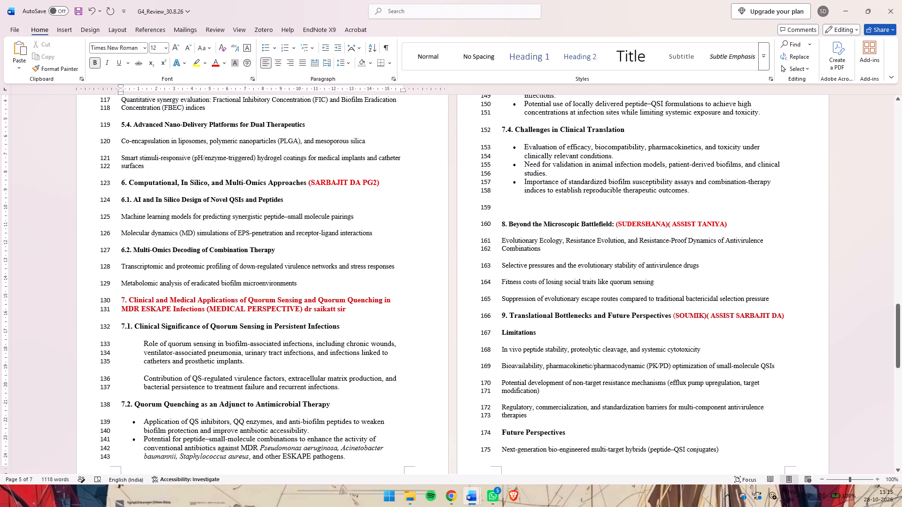
left_click(334, 311)
key("BackSpace")
Remove the bullets from all three items under heading 7.2, "Quorum Quenching as an Adjunct to Antimicrobial Therapy".
scroll(217, 242, "down", 4)
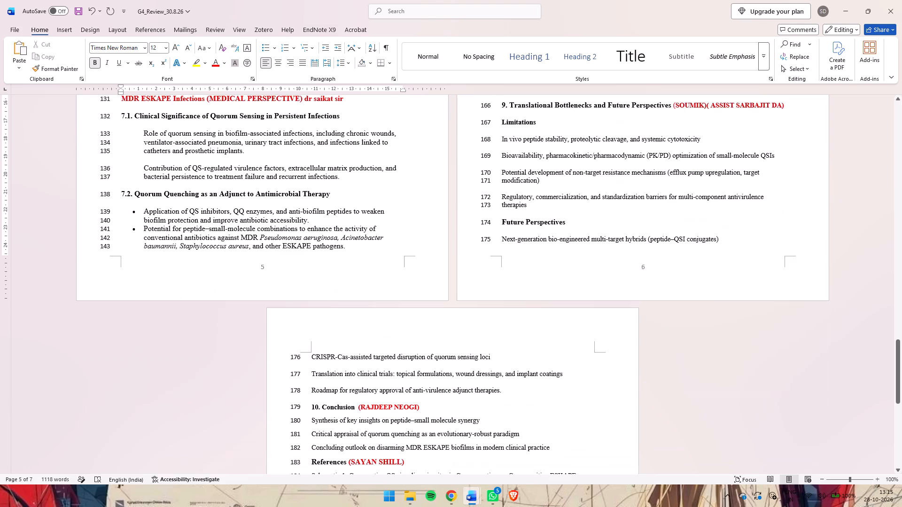
left_click(138, 210)
key("BackSpace")
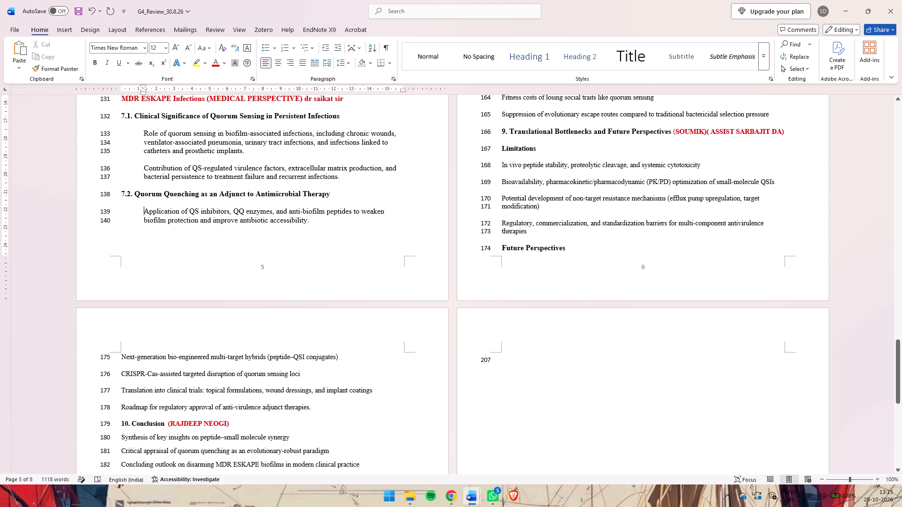
scroll(668, 313, "up", 10)
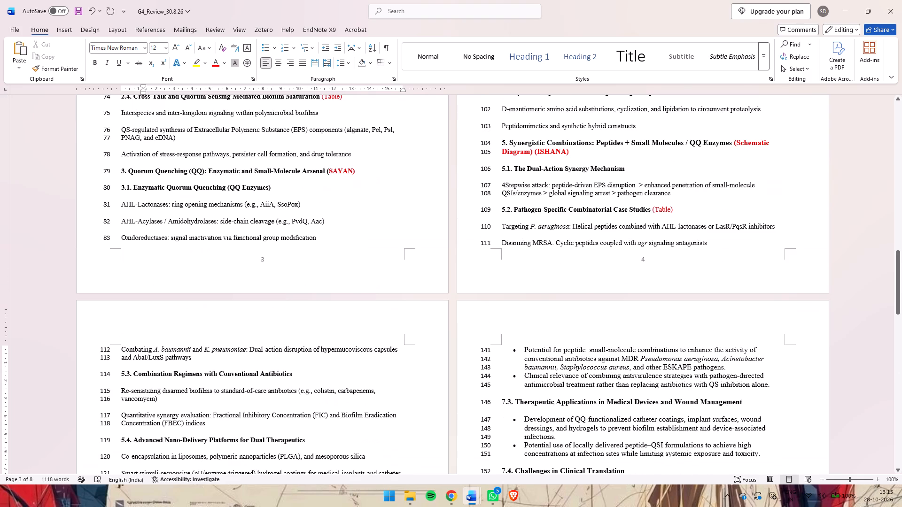
left_click(526, 353)
key("BackSpace")
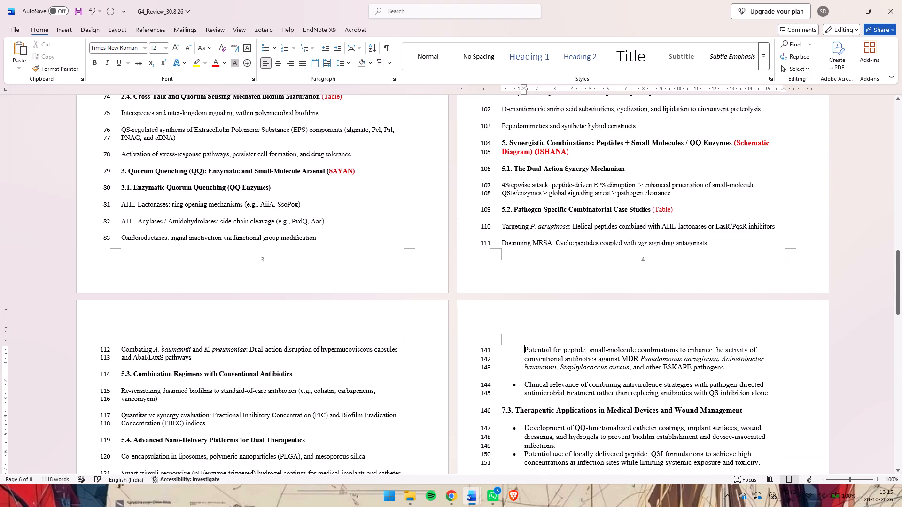
left_click(527, 385)
left_click(524, 382)
key("BackSpace")
Remove the bullets from both items under heading 7.3, "Therapeutic Applications in Medical Devices and Wound Management".
scroll(541, 381, "down", 3)
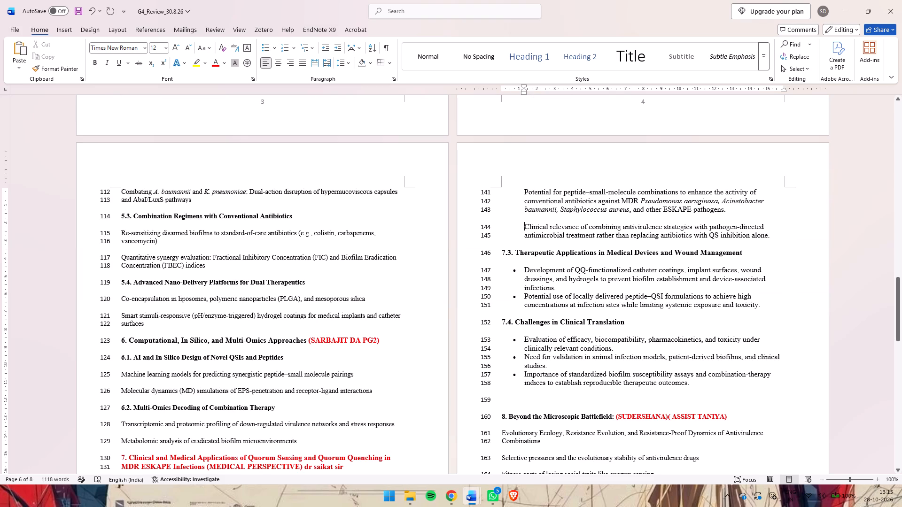
left_click(521, 275)
key("BackSpace")
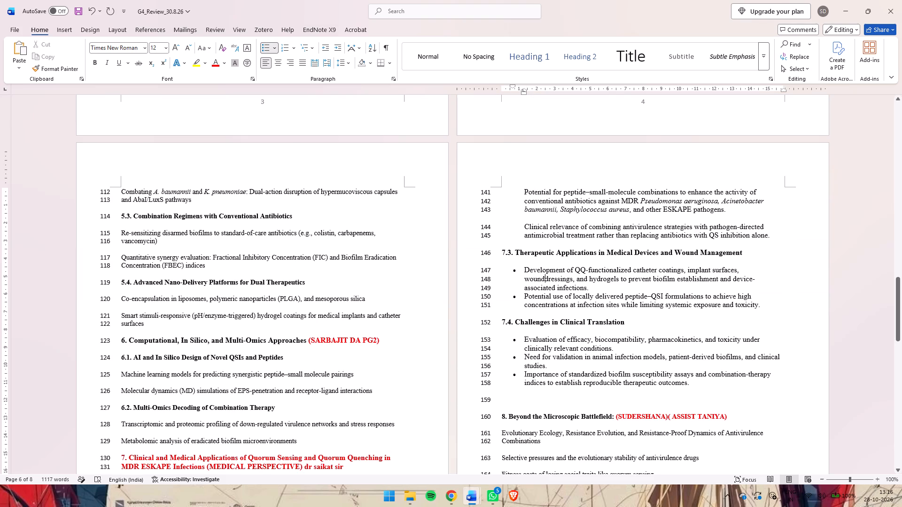
key("ctrl+z")
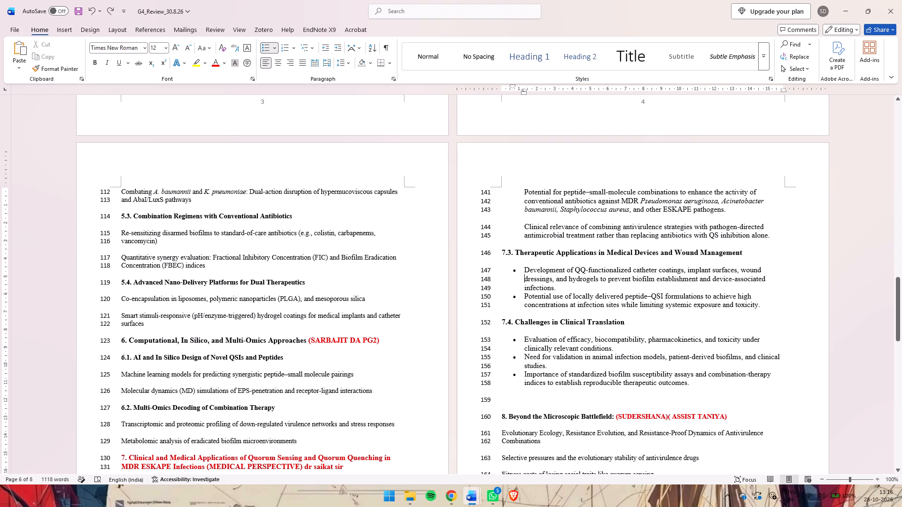
left_click(523, 269)
key("BackSpace")
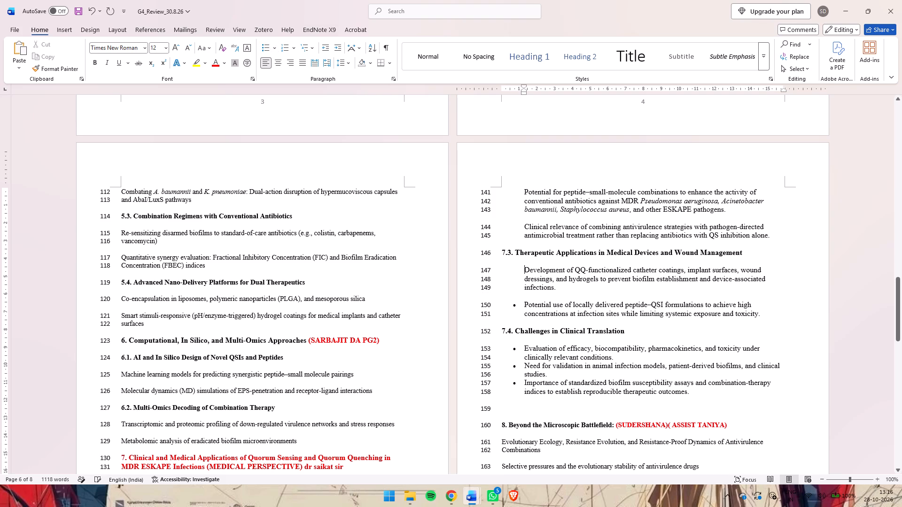
left_click(523, 305)
key("BackSpace")
Remove the bullets from all three items under heading 7.4, "Challenges in Clinical Translation".
left_click(515, 348)
key("BackSpace")
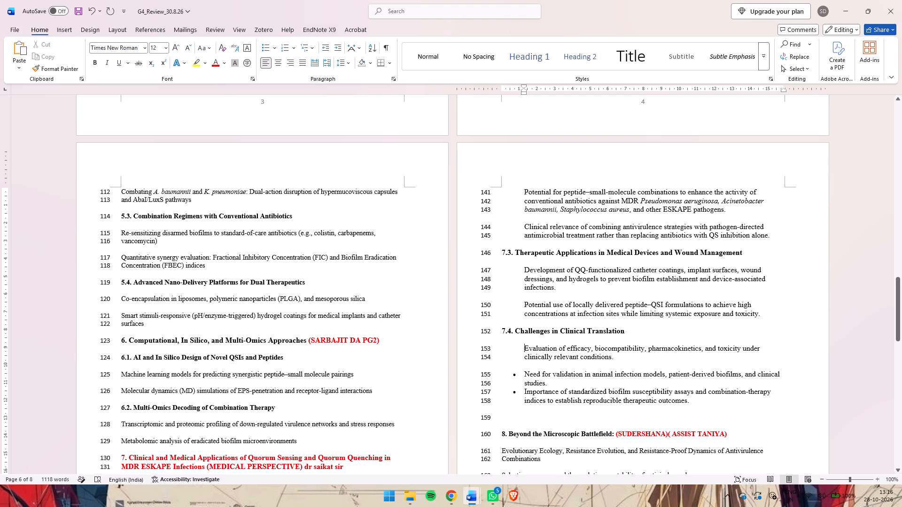
left_click(523, 375)
key("BackSpace")
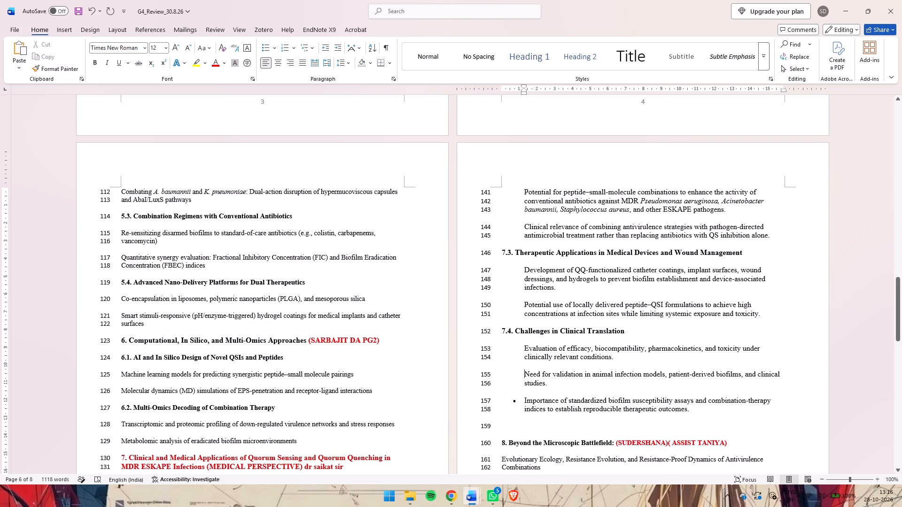
left_click(522, 404)
left_click(523, 396)
left_click(524, 402)
key("BackSpace")
Review the outline's headings, items and assignee notes from section 1, "Introduction", onward.
scroll(615, 356, "up", 5)
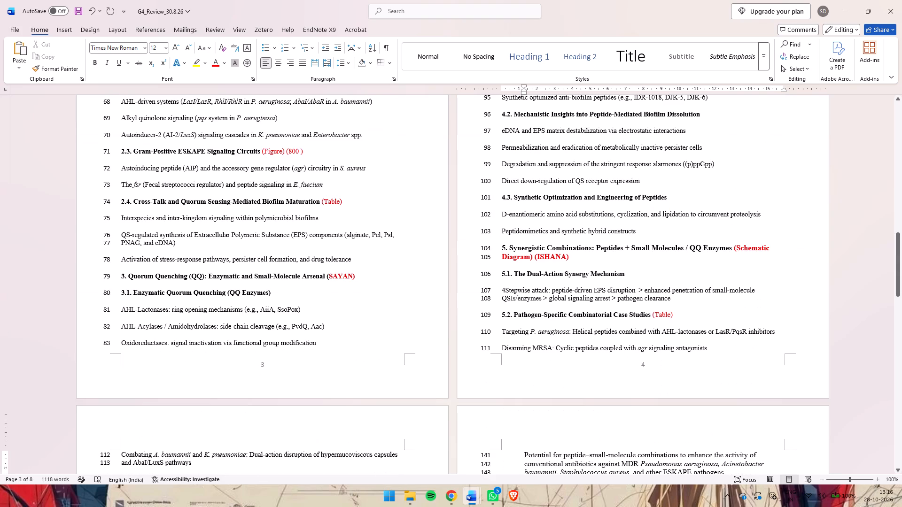
scroll(616, 354, "up", 6)
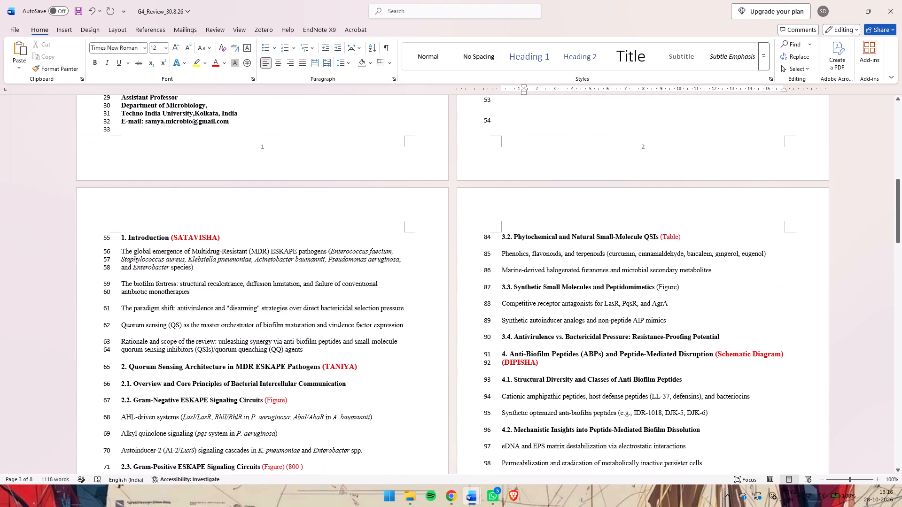
scroll(616, 354, "down", 1)
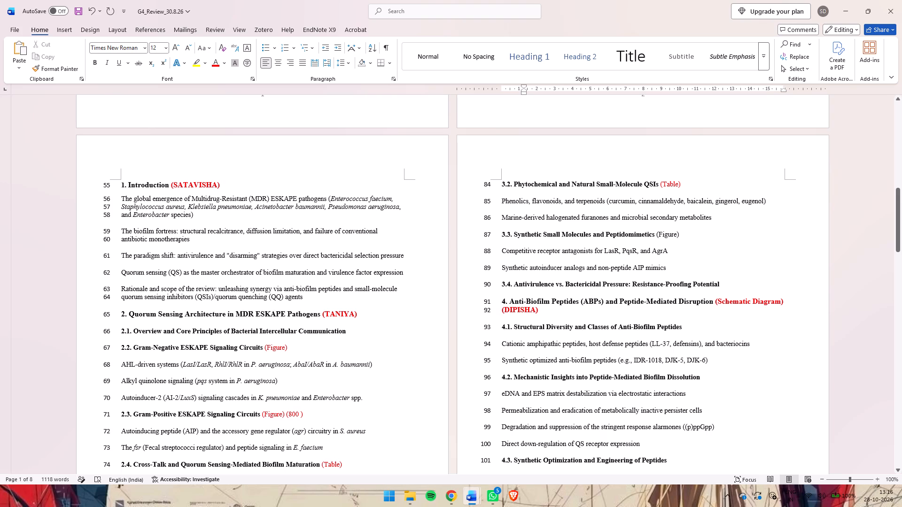
scroll(319, 332, "down", 2)
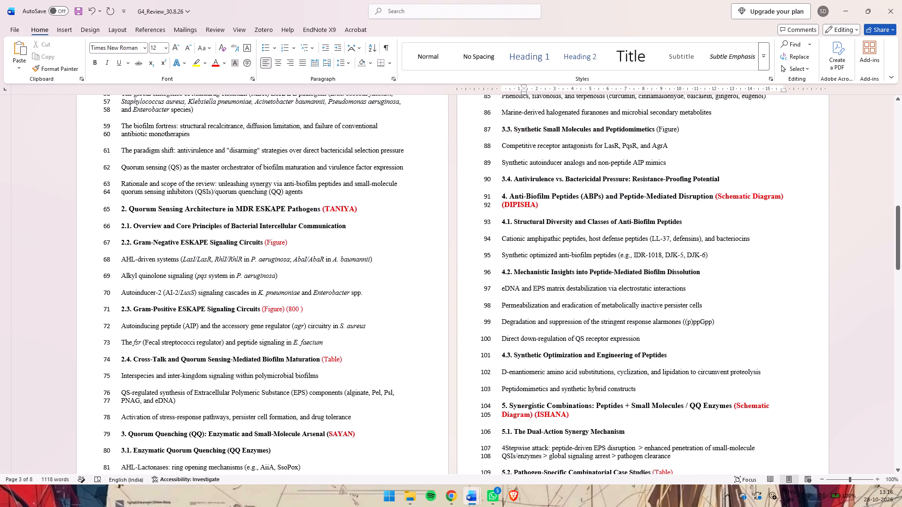
scroll(319, 328, "down", 4)
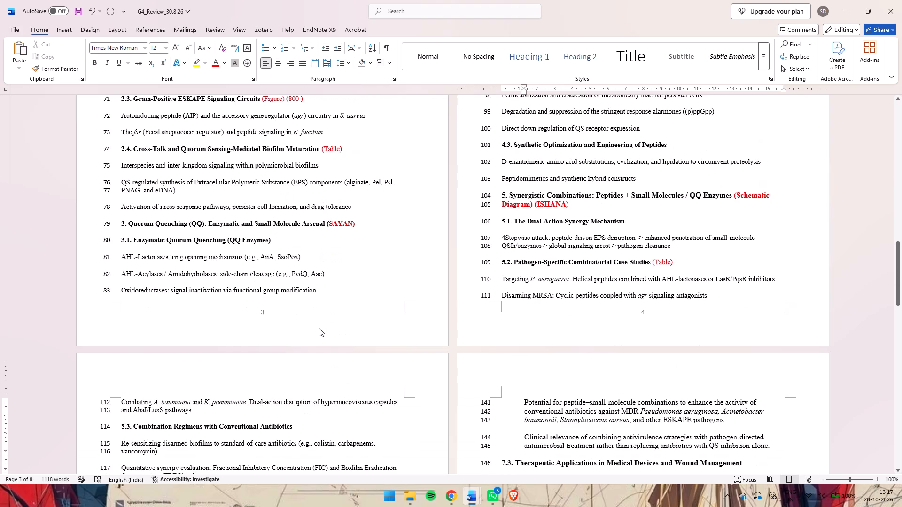
scroll(314, 329, "down", 1)
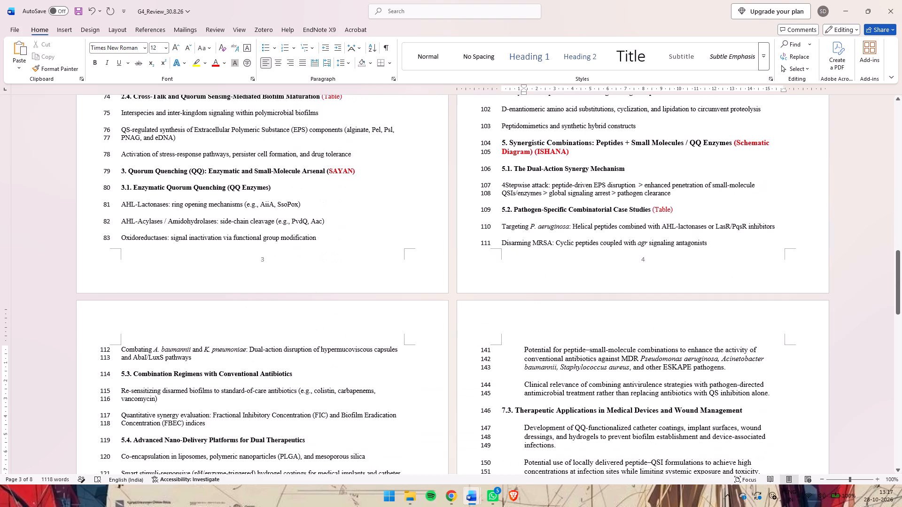
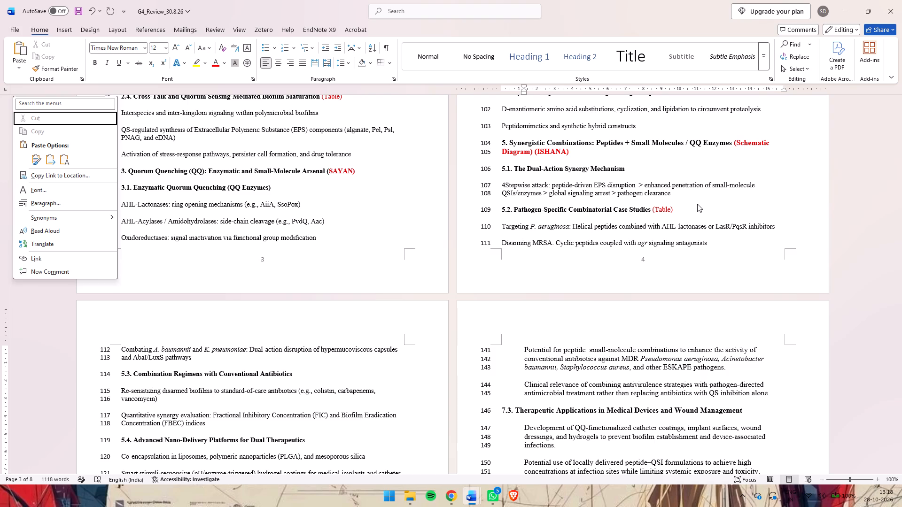
Delete heading 5.2, "Pathogen-Specific Combinatorial Case Studies (Table)", together with its three items on P. aeruginosa, MRSA, and A. baumannii and K. pneumoniae.
left_click(614, 173)
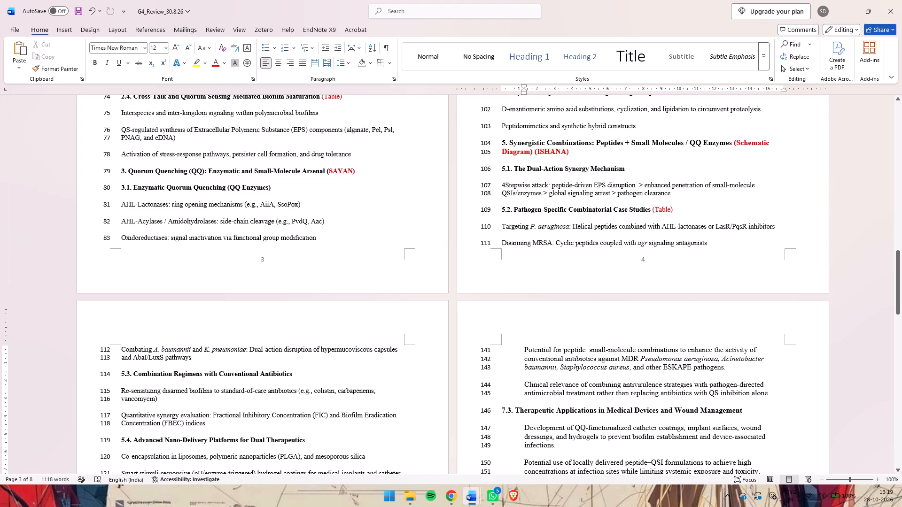
left_click_drag(500, 208, 198, 352)
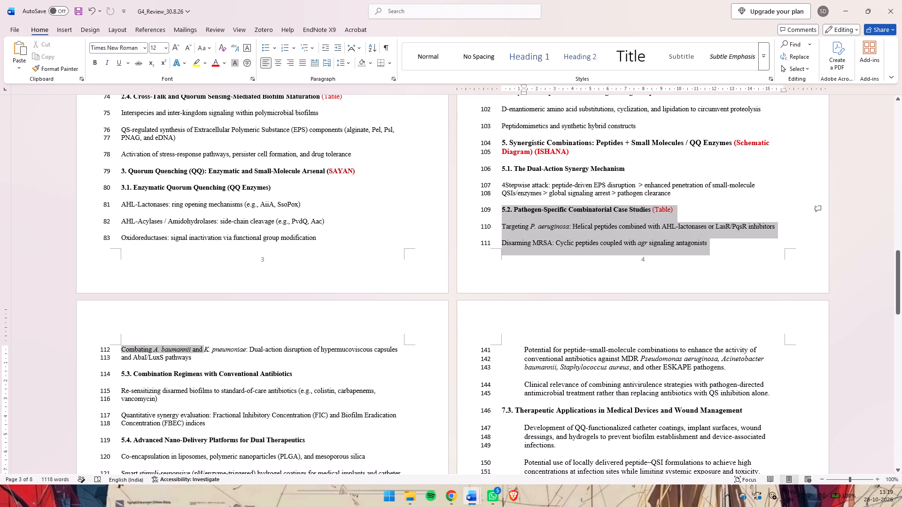
left_click_drag(198, 352, 198, 361)
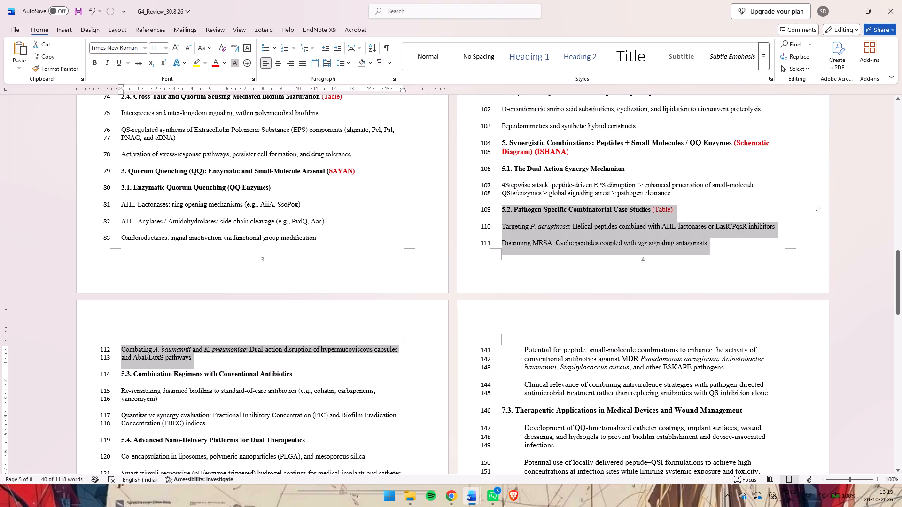
key("BackSpace")
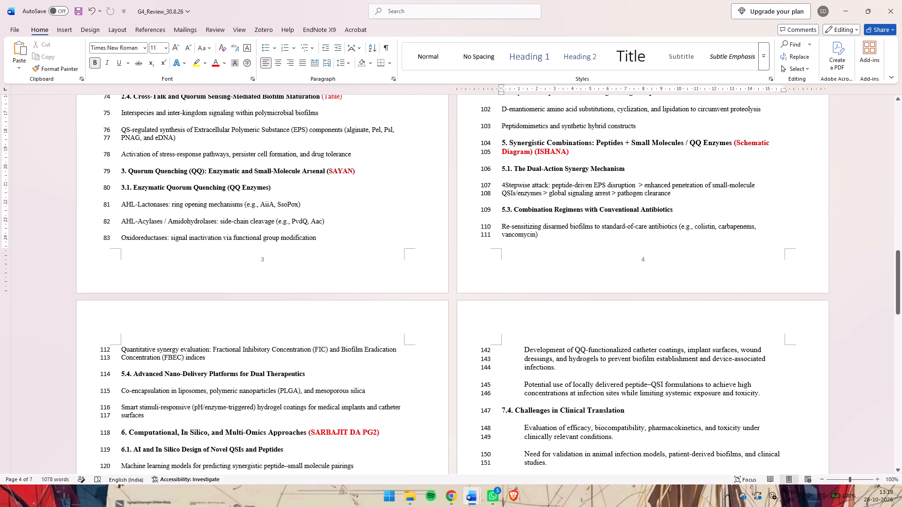
Renumber the heading "Combination Regimens with Conventional Antibiotics" as 5.2 and "Advanced Nano-Delivery Platforms for Dual Therapeutics" as 5.3.
left_click(509, 211)
key("BackSpace")
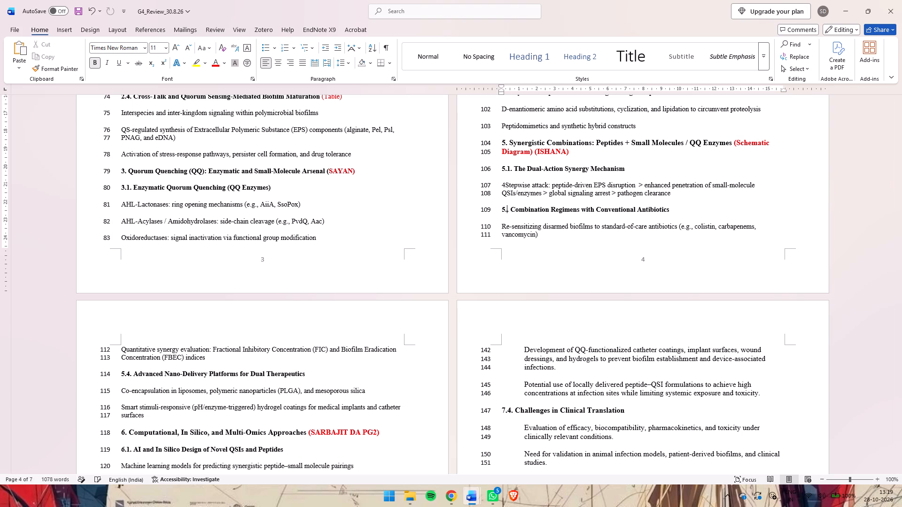
key("2")
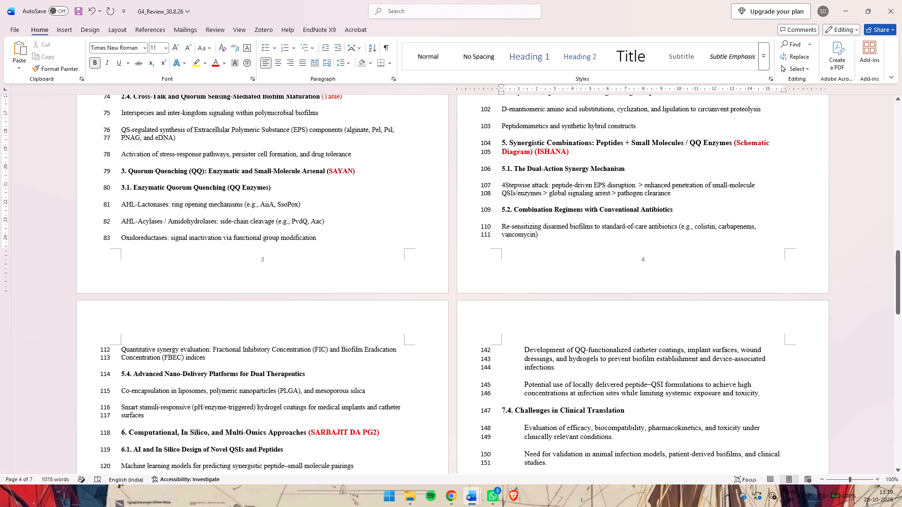
left_click(128, 372)
key("BackSpace")
key("3")
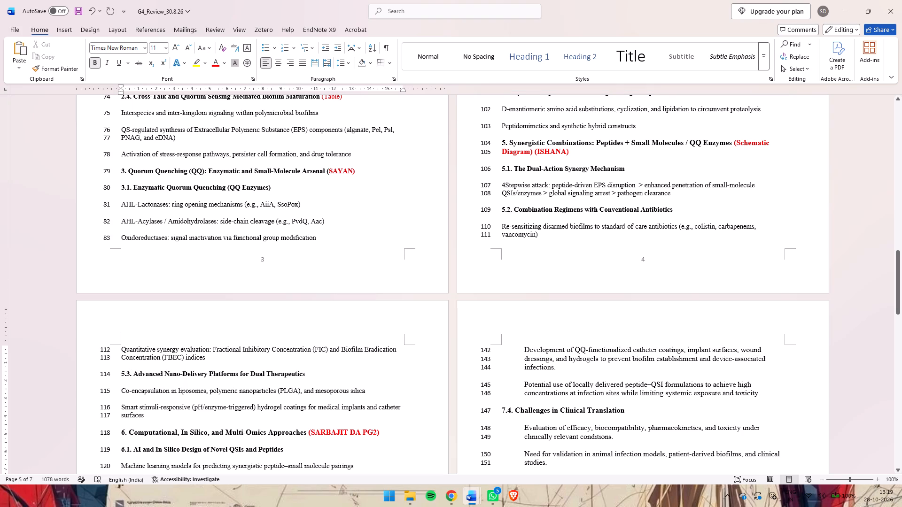
scroll(326, 351, "down", 2)
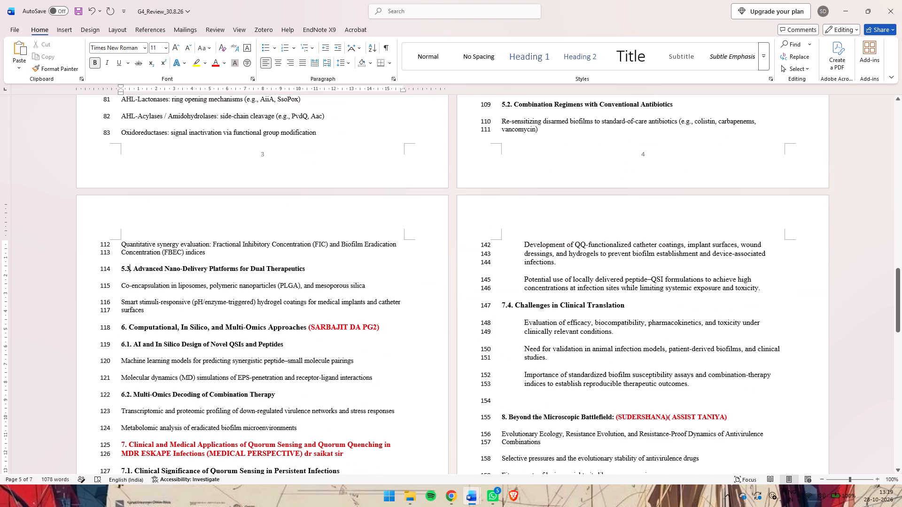
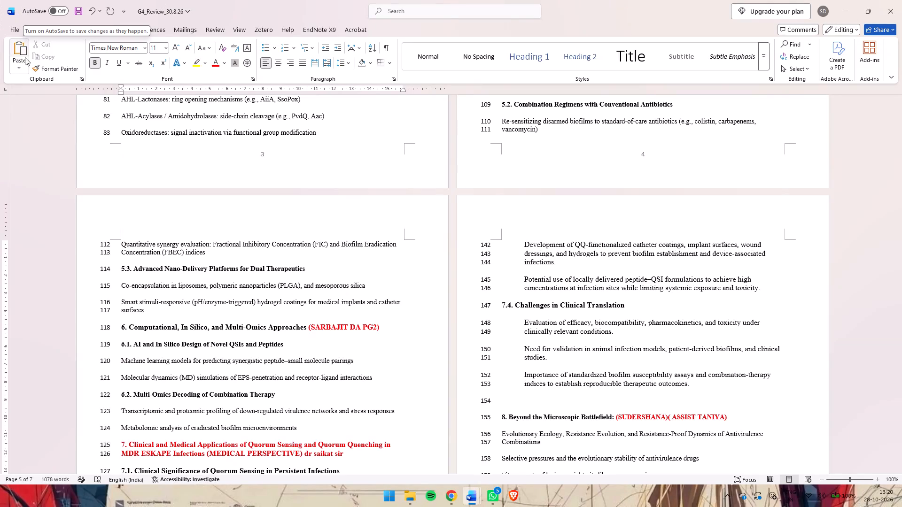
Change the assignee's name at the end of the Section 7 heading to uppercase.
scroll(151, 119, "down", 2)
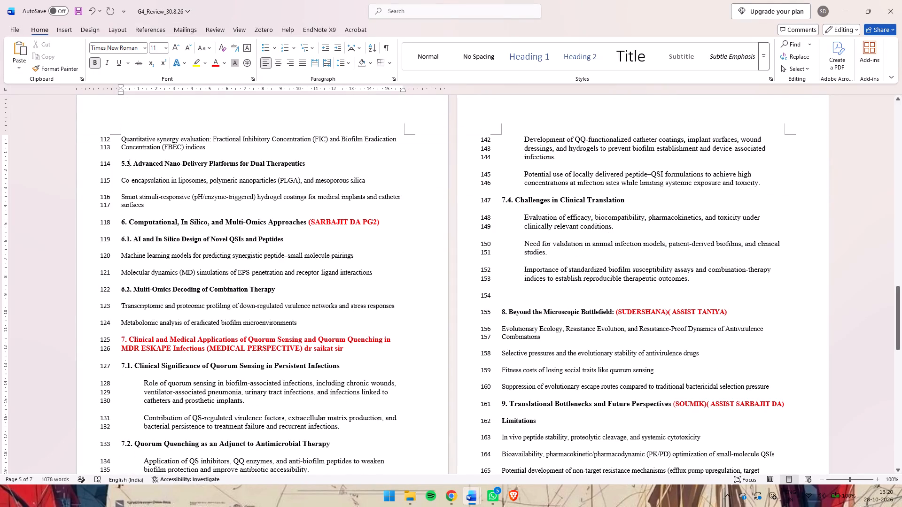
left_click_drag(352, 356, 310, 348)
left_click_drag(310, 348, 305, 348)
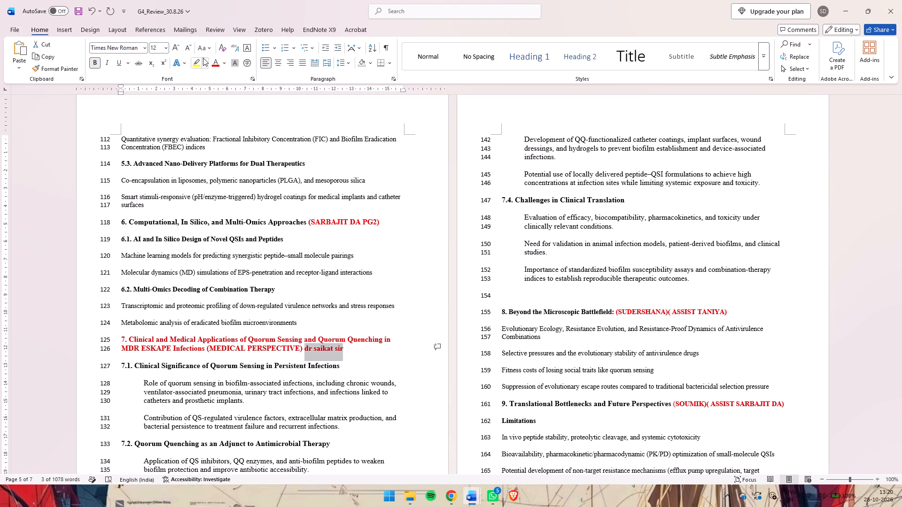
left_click(203, 58)
left_click(201, 50)
left_click(219, 86)
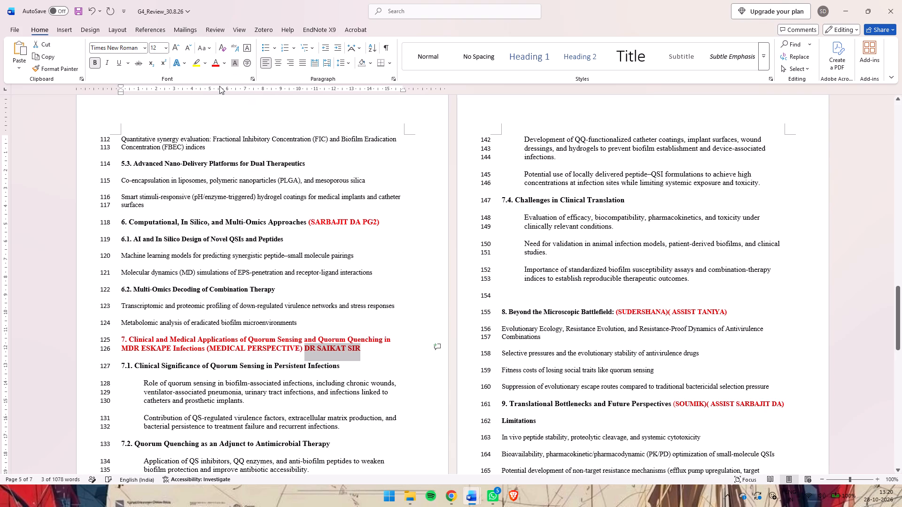
left_click(404, 380)
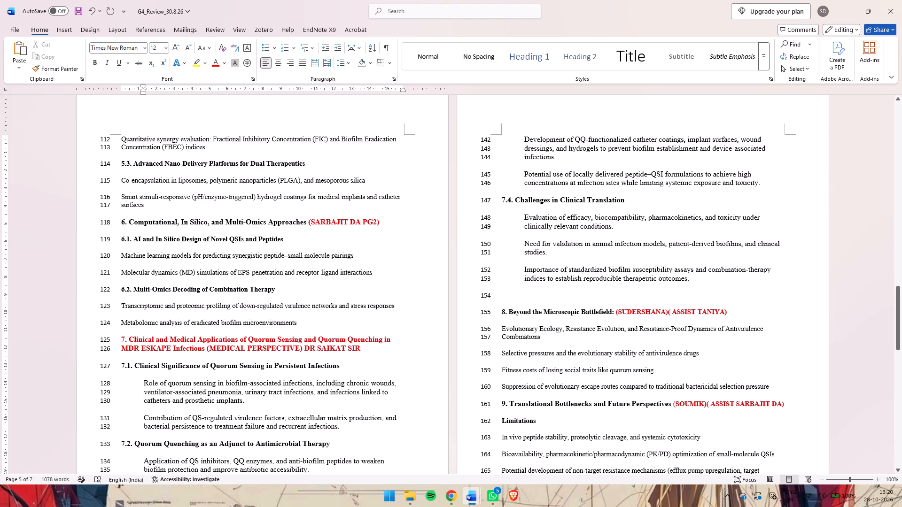
Enclose the assignee's name at the end of the Section 7 heading in parentheses.
left_click(303, 349)
left_click(303, 347)
key("0")
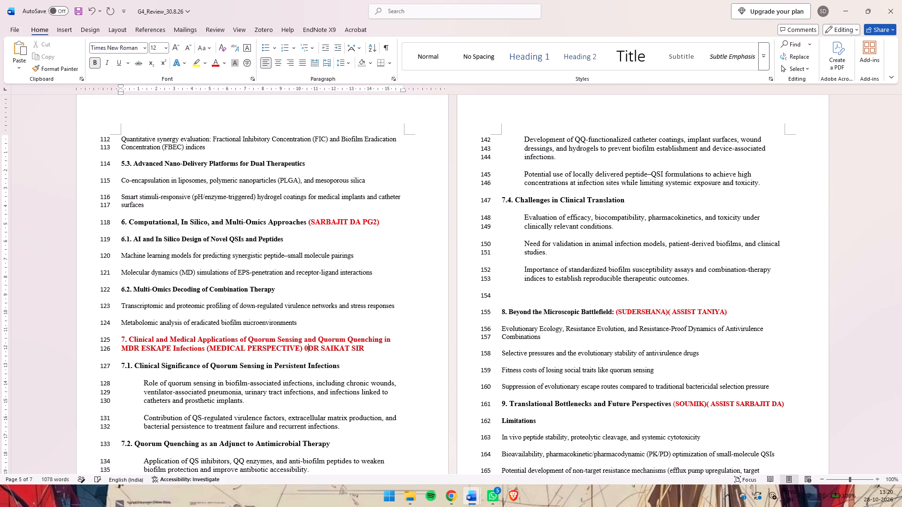
key("BackSpace")
key("shift+parenleft")
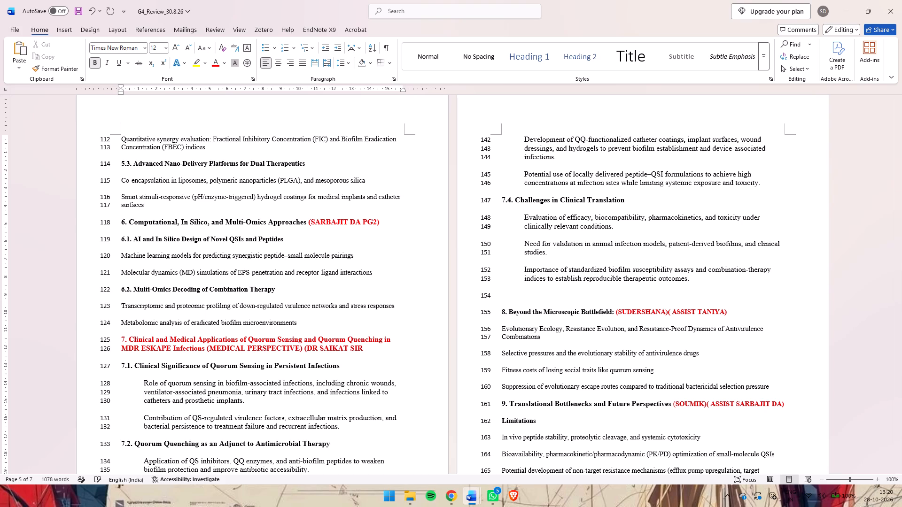
left_click(369, 351)
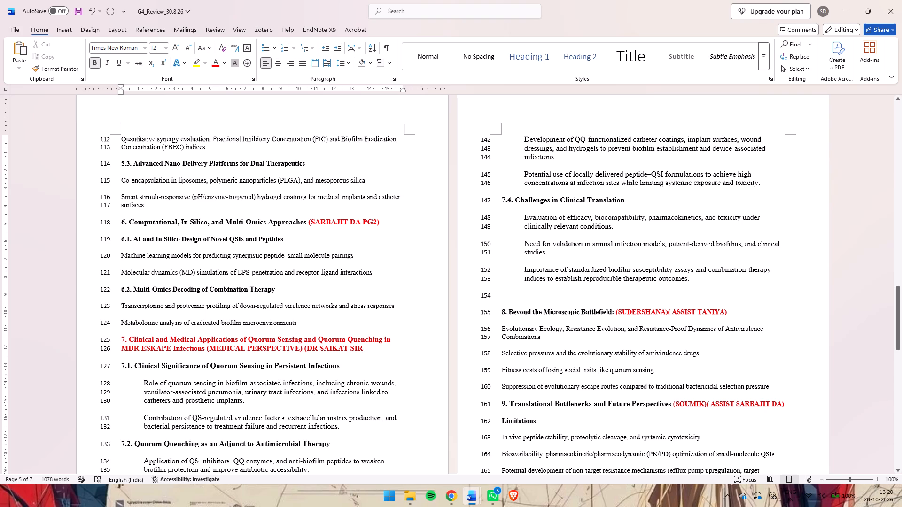
key("shift+parenright")
Remove the left indent from the two paragraphs under heading 7.1, "Clinical Significance of Quorum Sensing in Persistent Infections".
left_click(140, 381)
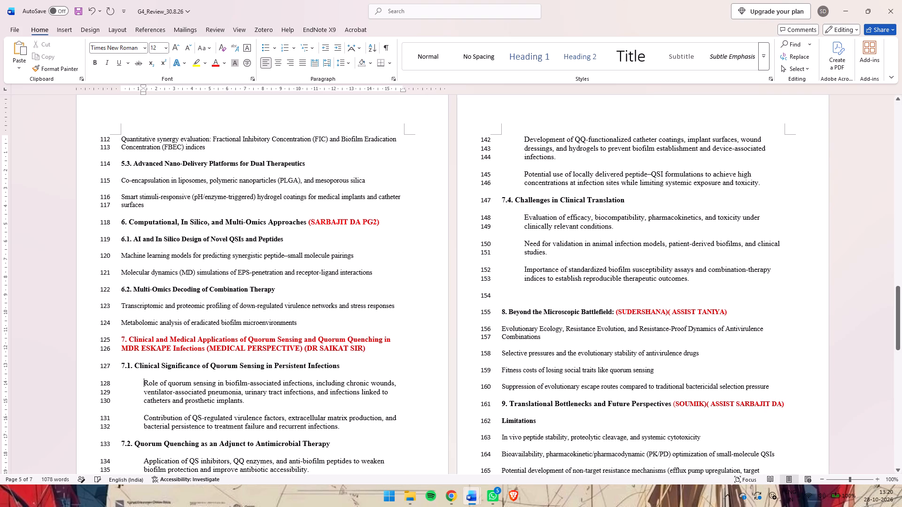
key("BackSpace")
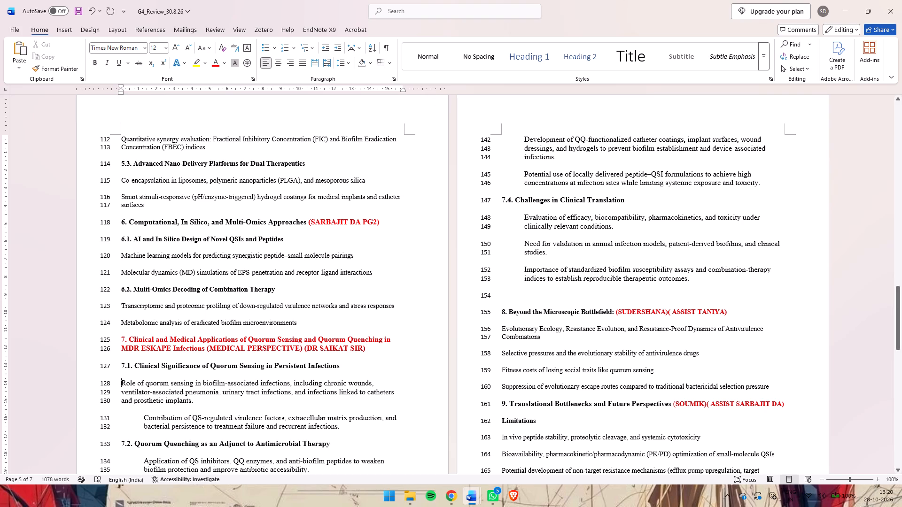
left_click(147, 419)
left_click(144, 414)
key("BackSpace")
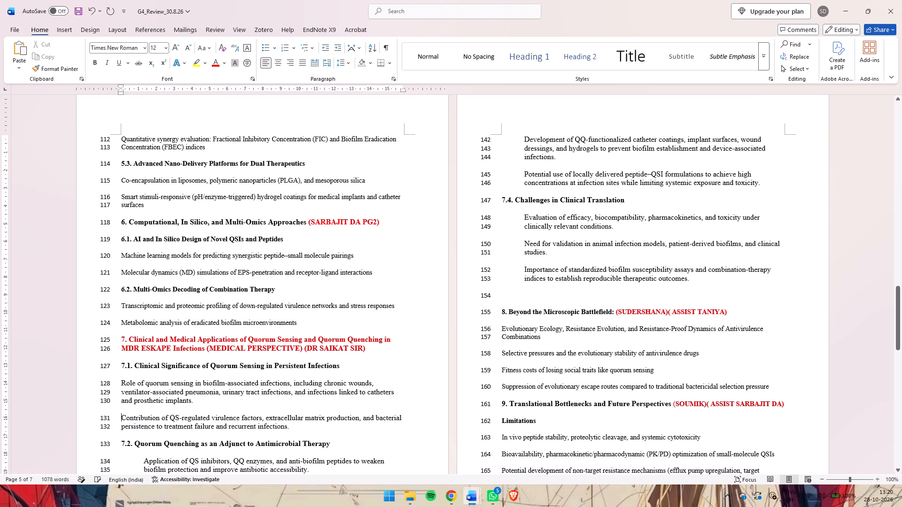
Remove the left indent from the three paragraphs under heading 7.2, "Quorum Quenching as an Adjunct to Antimicrobial Therapy".
scroll(160, 472, "down", 2)
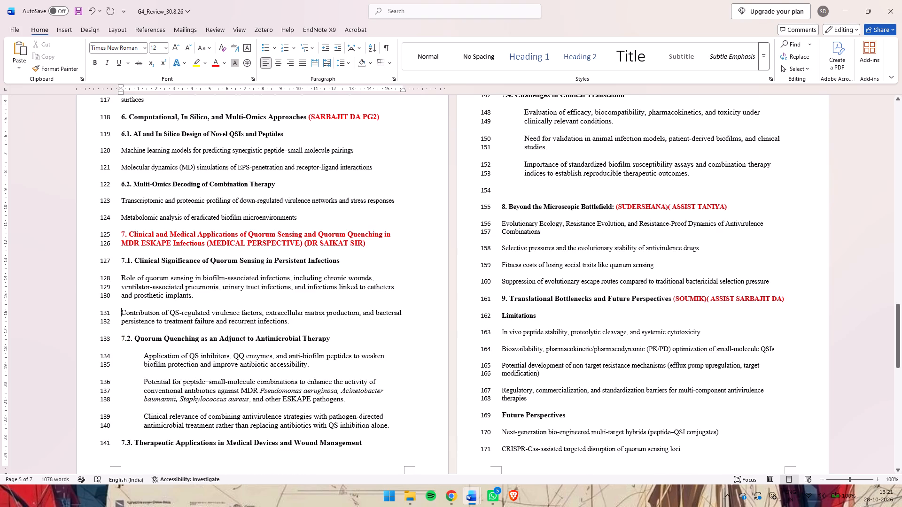
left_click(136, 358)
key("BackSpace")
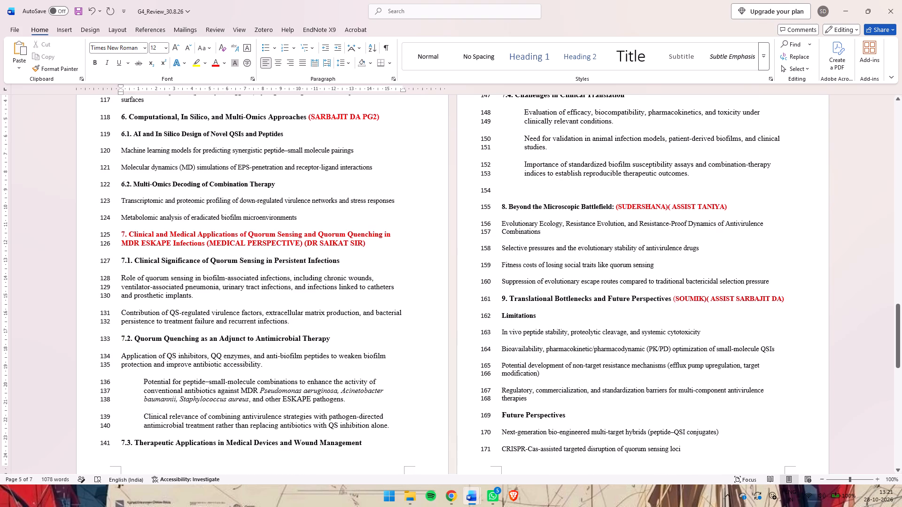
left_click(144, 382)
key("BackSpace")
left_click(134, 415)
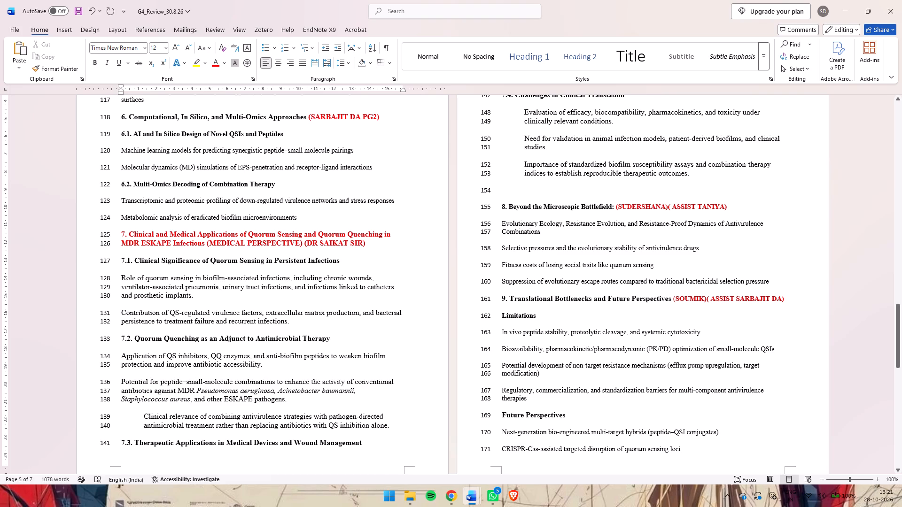
key("BackSpace")
Remove the left indent from both paragraphs under heading 7.3, joining the first, on QQ-functionalized catheter coatings, onto the heading line.
scroll(124, 403, "down", 2)
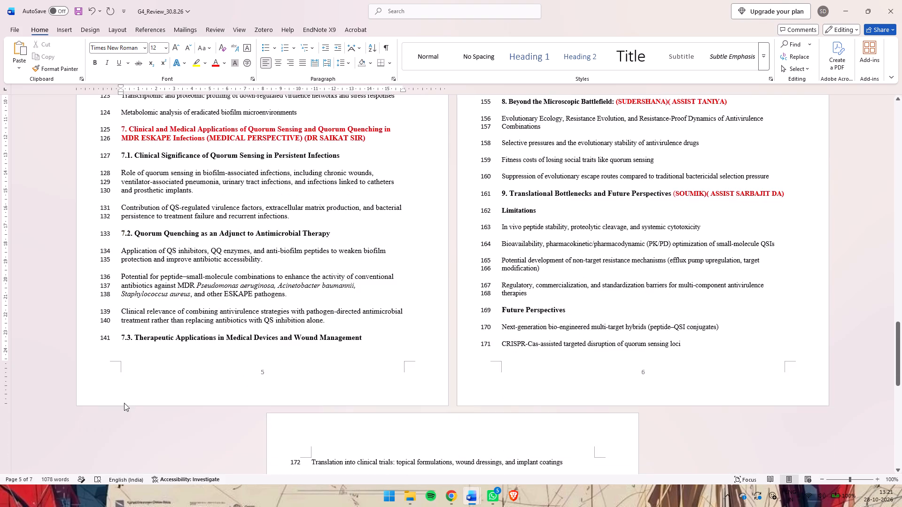
scroll(138, 406, "down", 1)
scroll(139, 406, "up", 14)
scroll(145, 417, "down", 3)
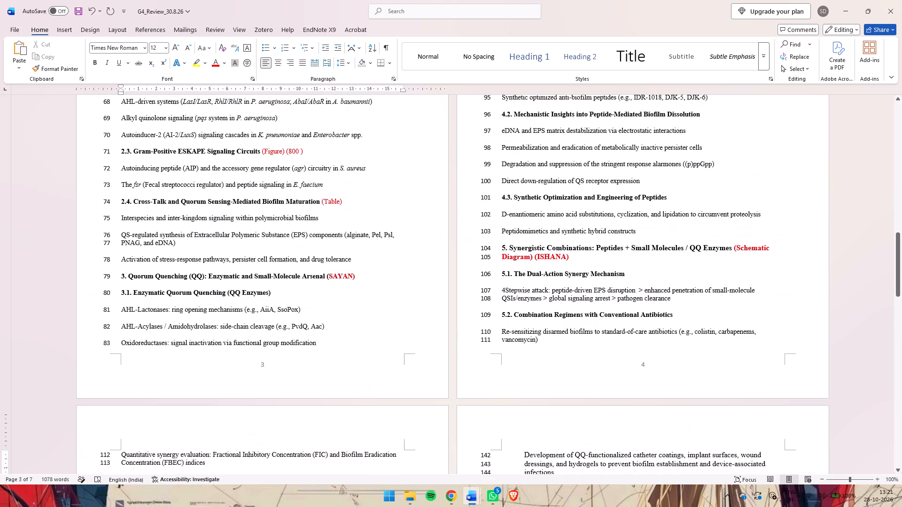
scroll(145, 418, "down", 4)
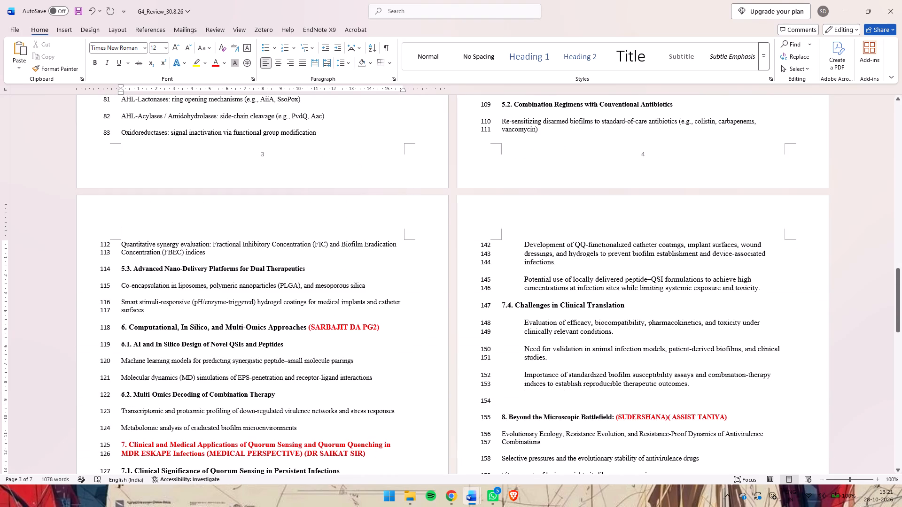
left_click(518, 276)
key("BackSpace")
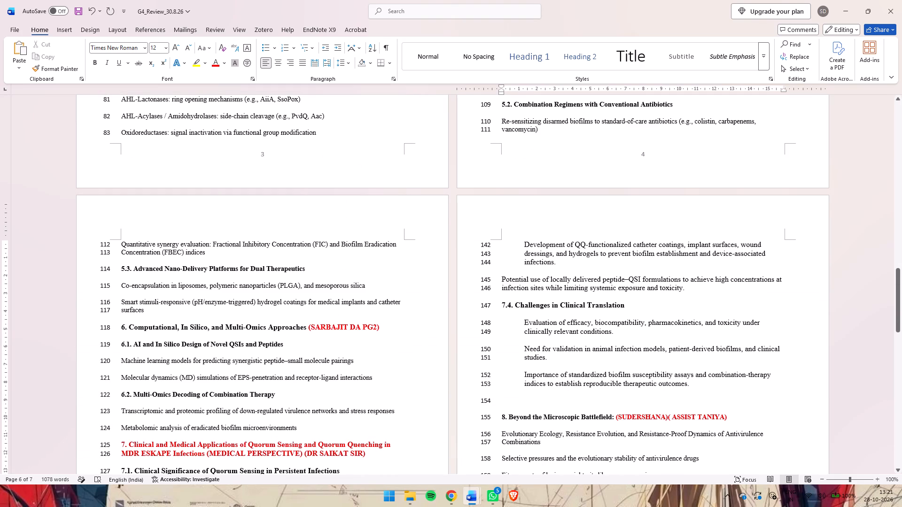
left_click(525, 246)
key("BackSpace")
key("BackSpace")
Remove the left indent from the three paragraphs under heading 7.4, "Challenges in Clinical Translation".
scroll(599, 242, "up", 2)
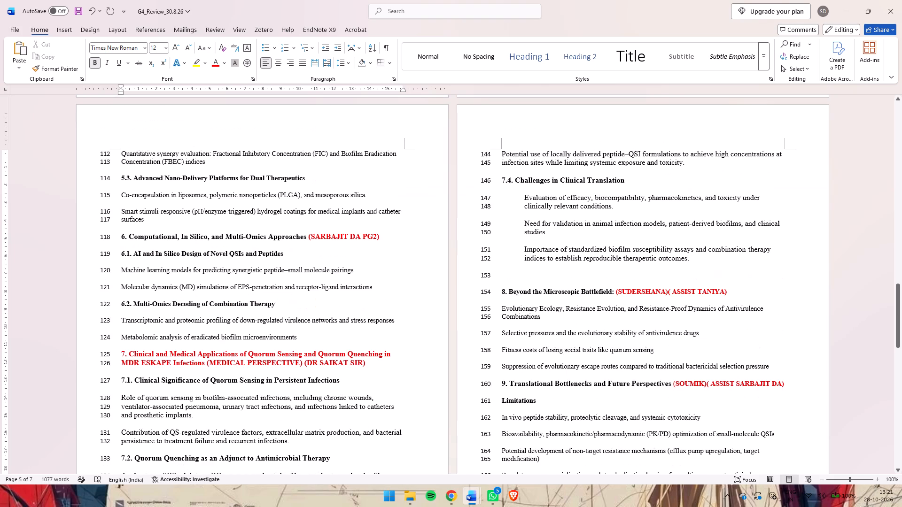
left_click(518, 192)
left_click(525, 198)
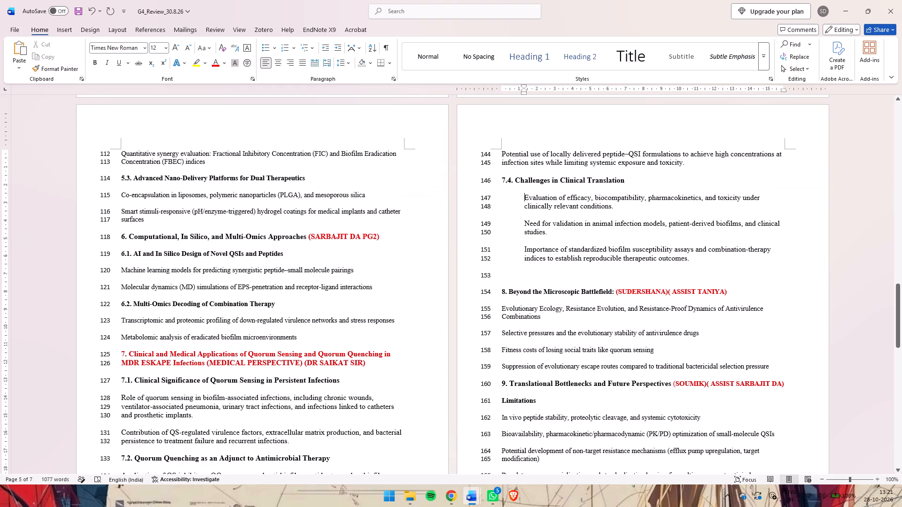
key("BackSpace")
left_click(517, 225)
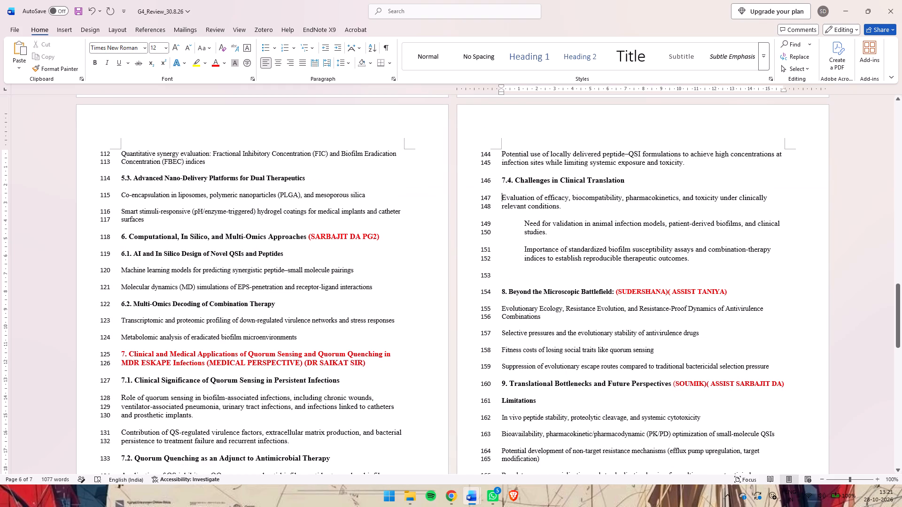
left_click(523, 221)
key("BackSpace")
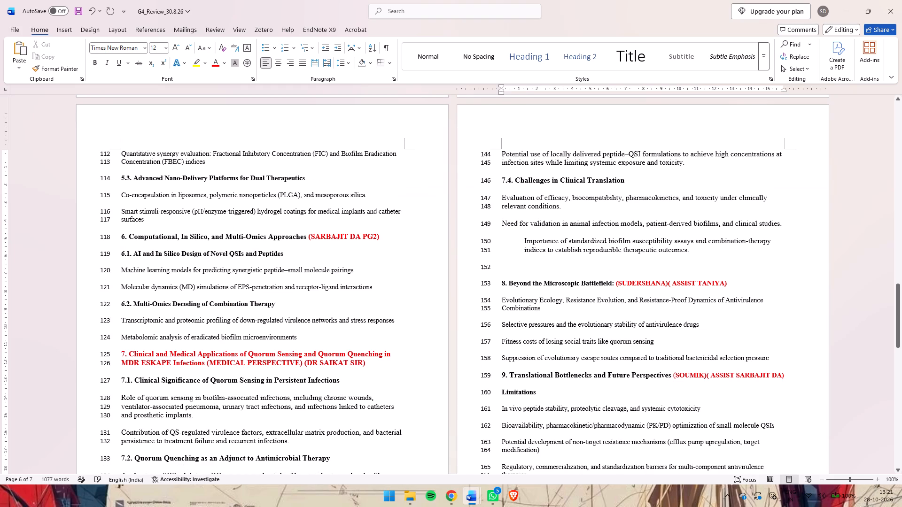
left_click(521, 242)
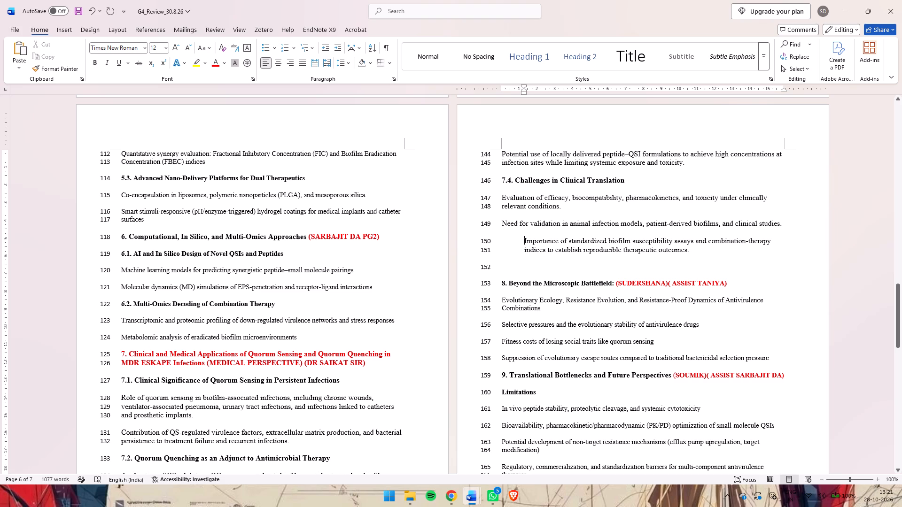
key("BackSpace")
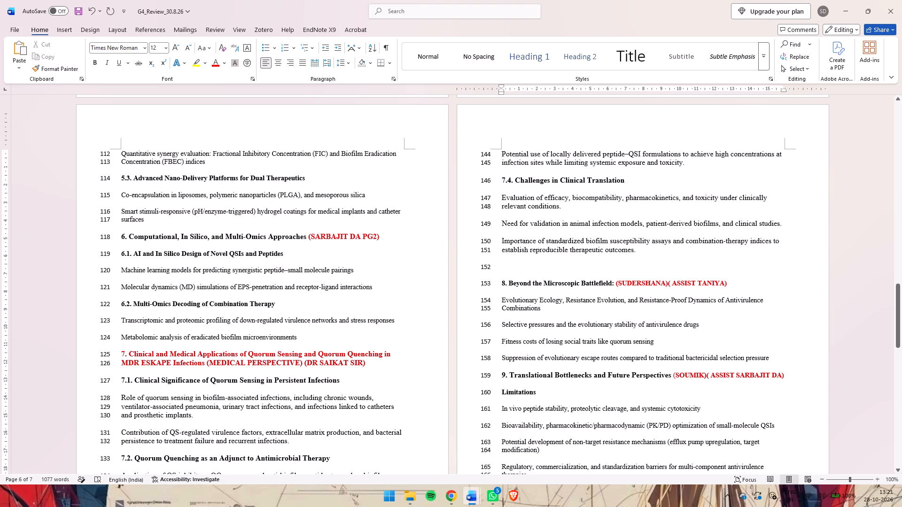
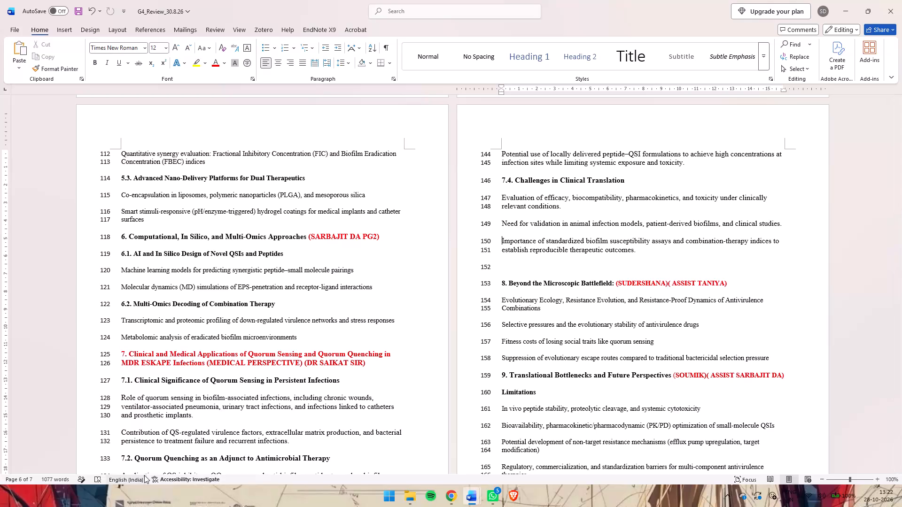
Review the outline from the Introduction through Section 9, comparing the layout of Section 7 with the other sections.
scroll(242, 329, "up", 1)
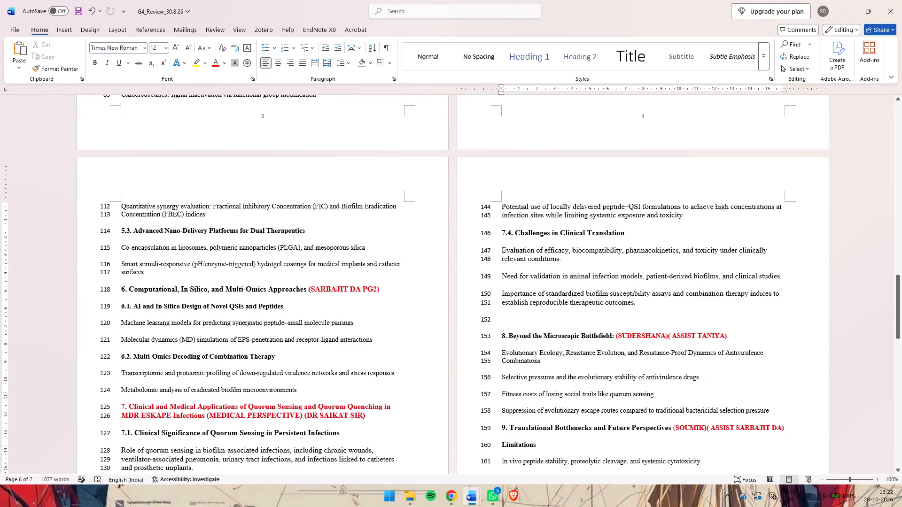
scroll(242, 329, "up", 5)
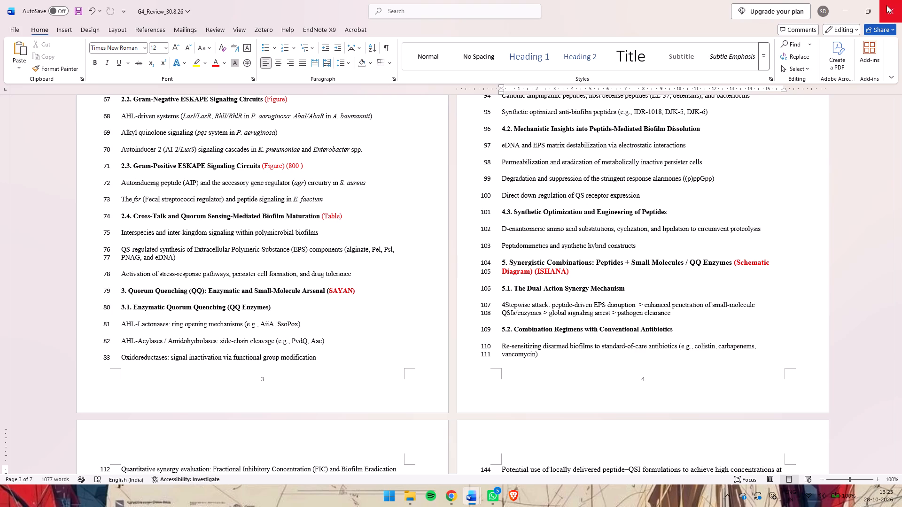
scroll(503, 387, "up", 1)
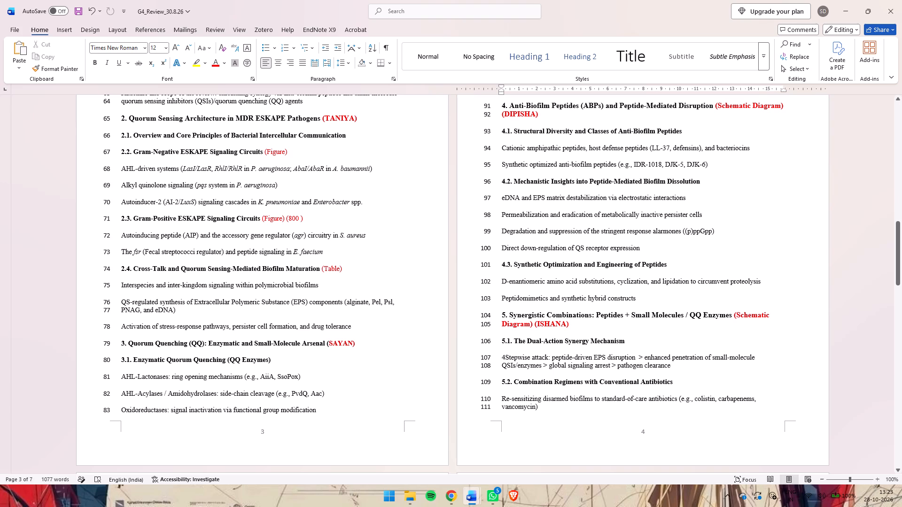
scroll(564, 380, "up", 3)
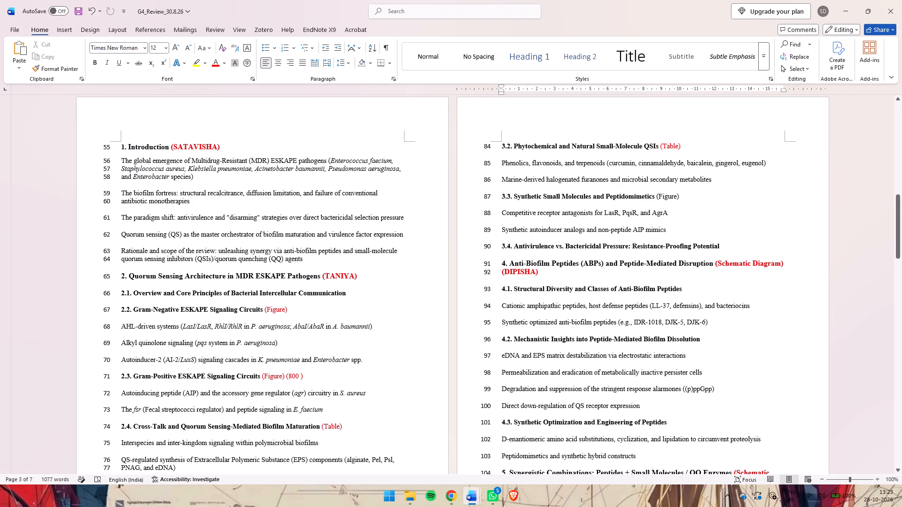
scroll(400, 379, "down", 1)
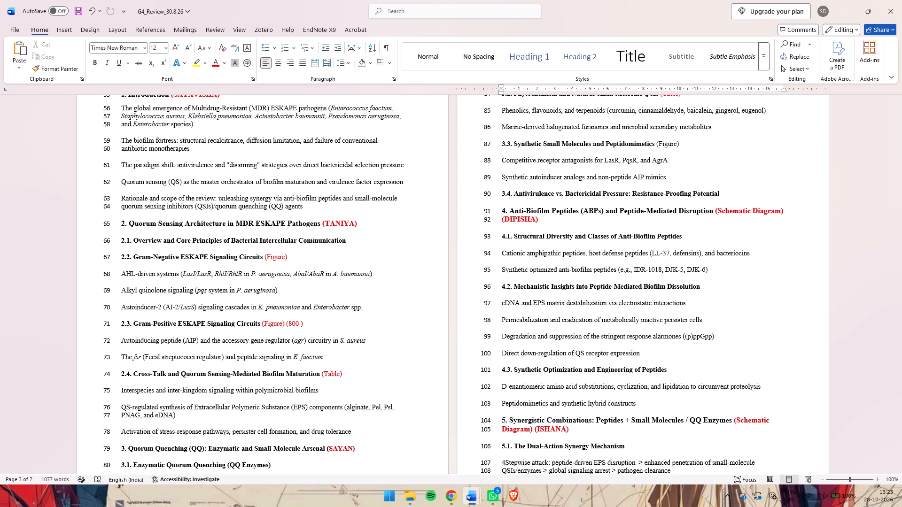
scroll(400, 379, "down", 2)
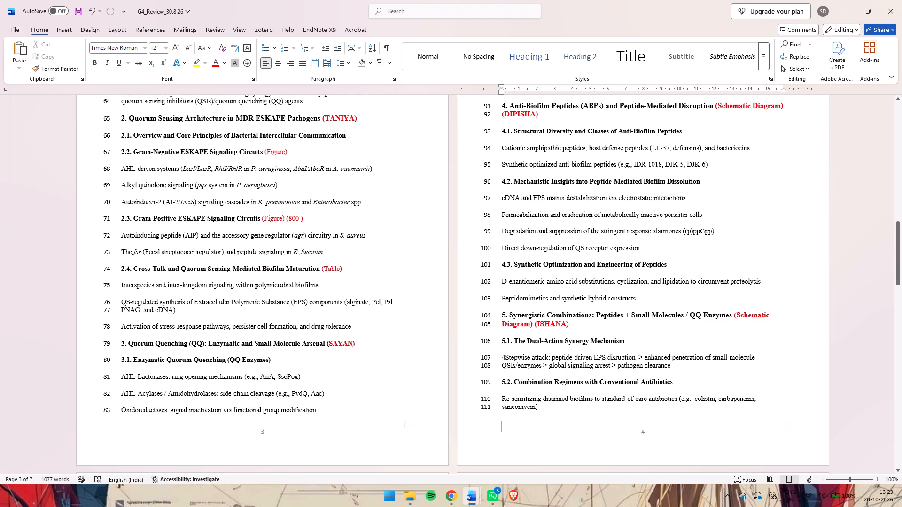
scroll(400, 379, "up", 3)
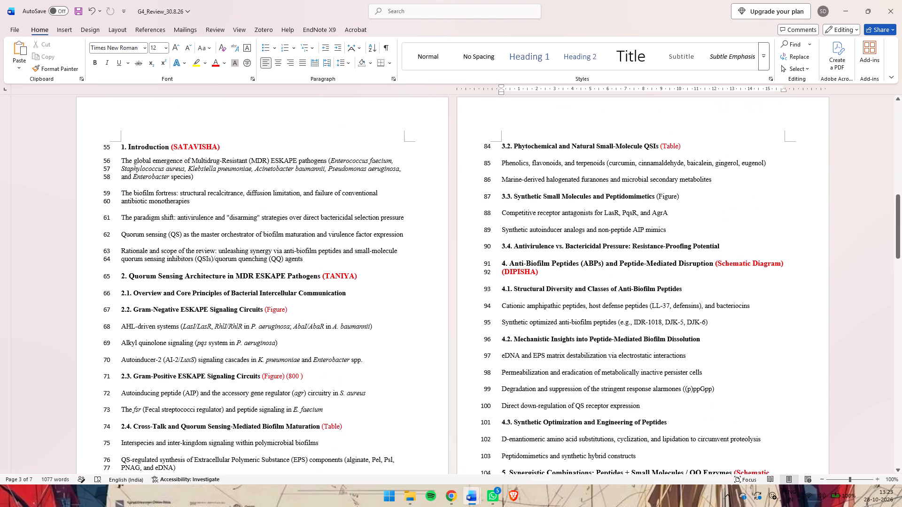
scroll(400, 379, "down", 7)
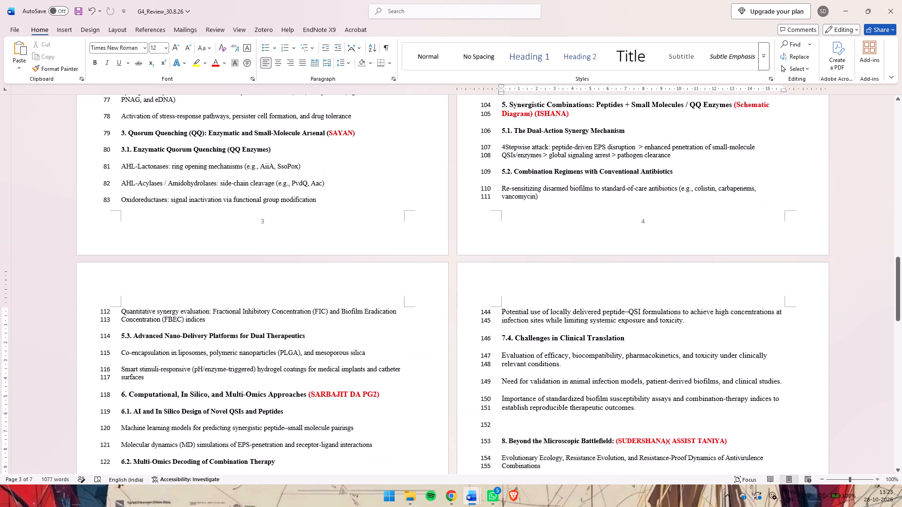
scroll(401, 379, "down", 3)
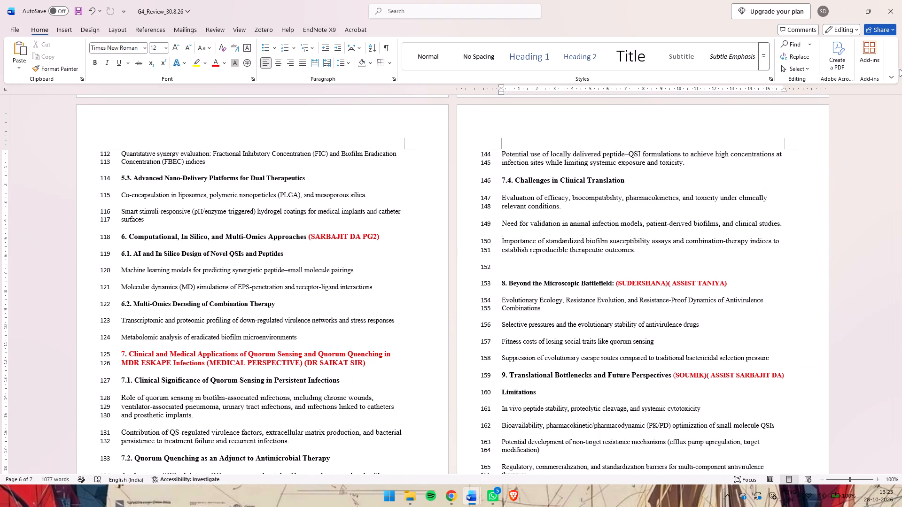
Save the changes to the existing G4_Review_30.8.26 document, keeping it open.
left_click(899, 16)
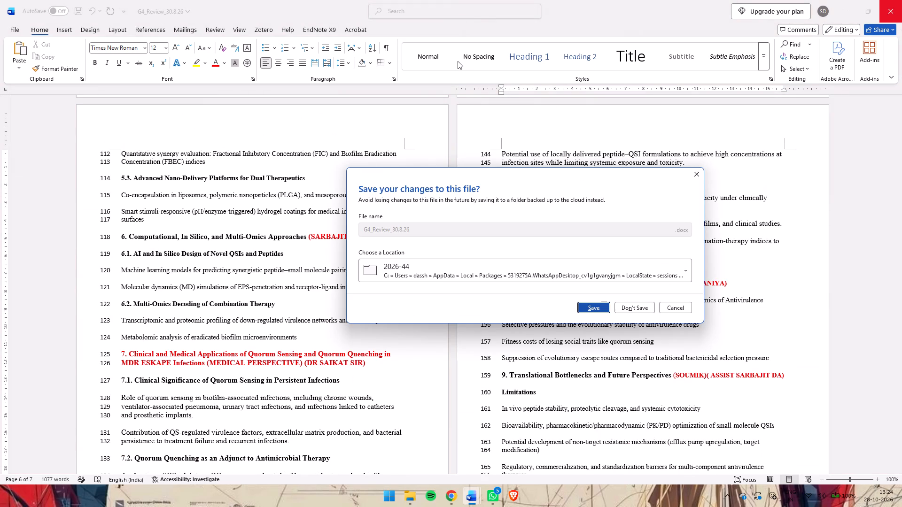
left_click(694, 173)
left_click(155, 10)
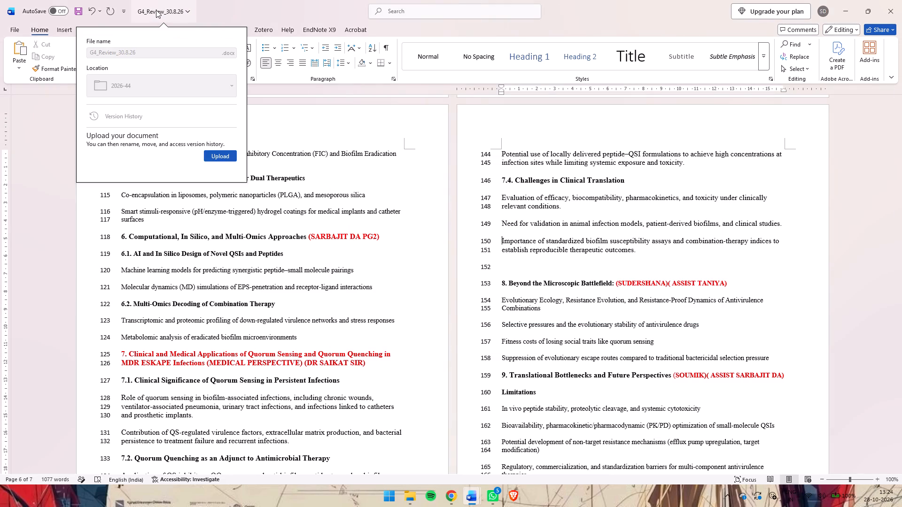
left_click(79, 10)
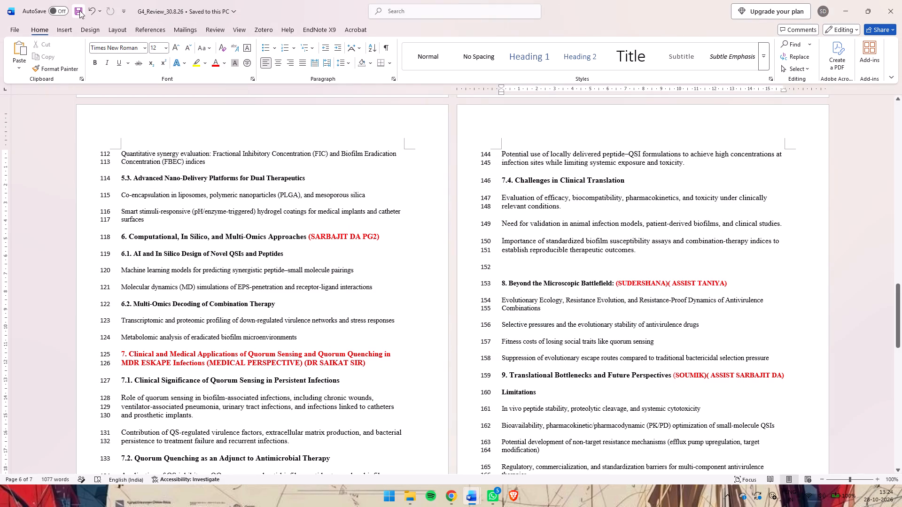
Save a copy of the outline as a Word document named G4_Review_28.10.26 in the Review paper folder.
left_click(11, 8)
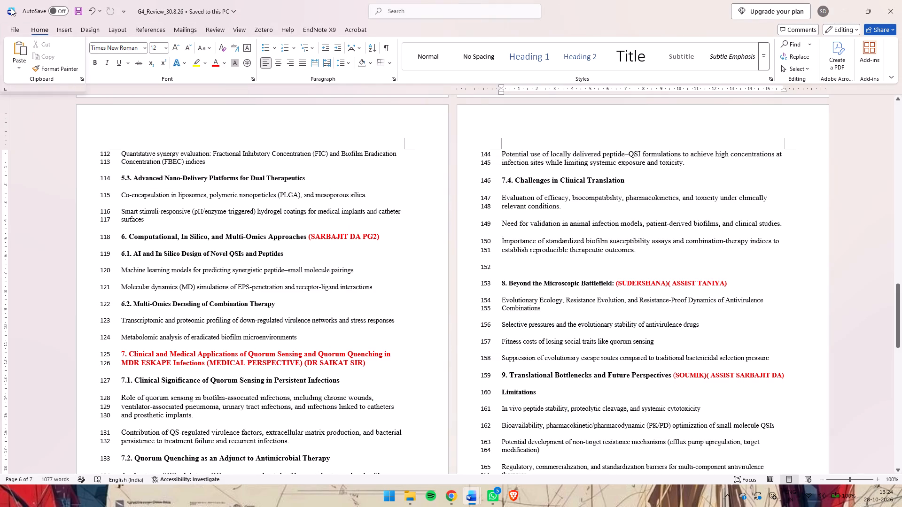
left_click(11, 8)
left_click(35, 277)
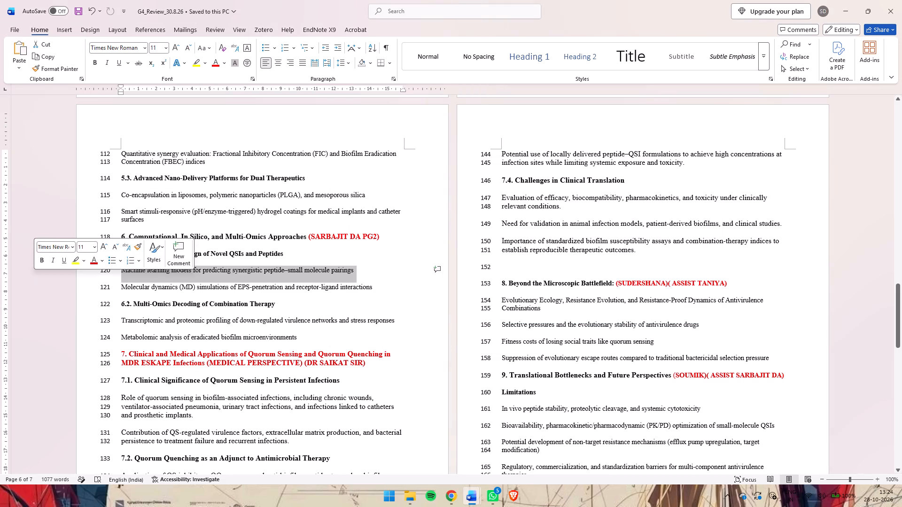
left_click(8, 31)
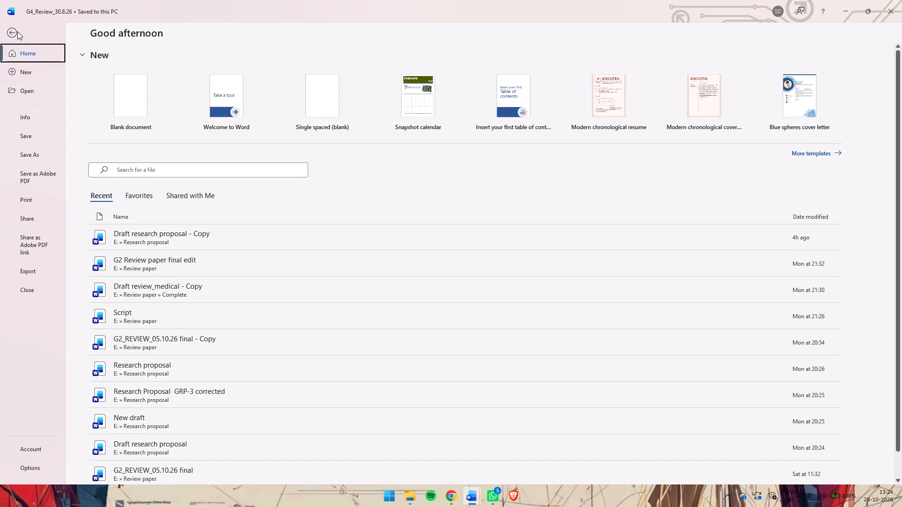
left_click(30, 159)
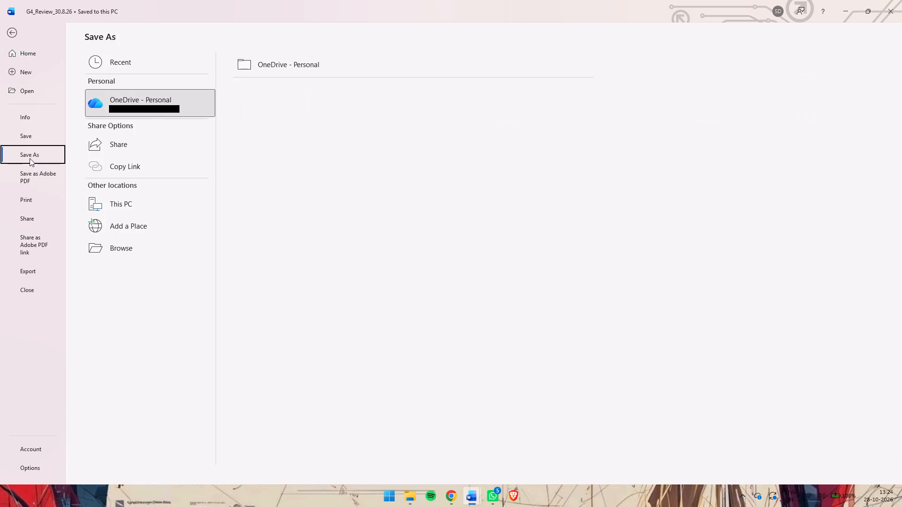
left_click(146, 250)
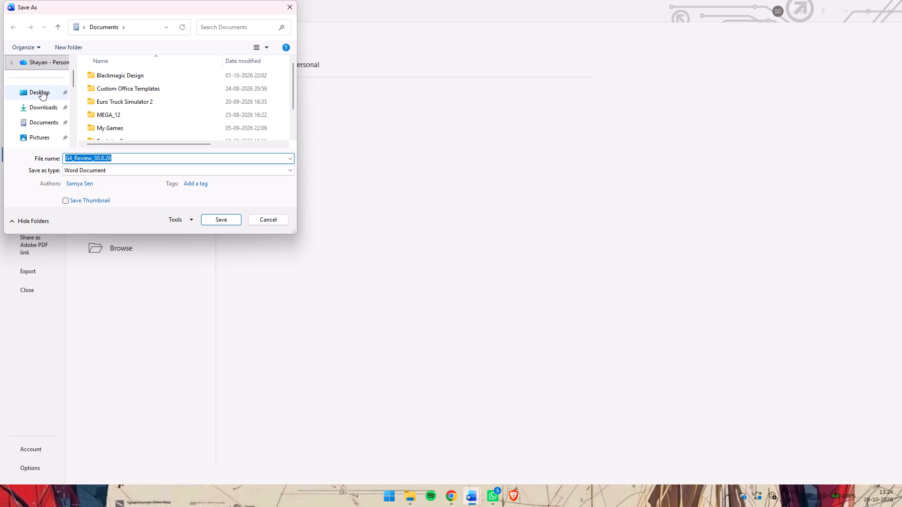
scroll(65, 115, "down", 1)
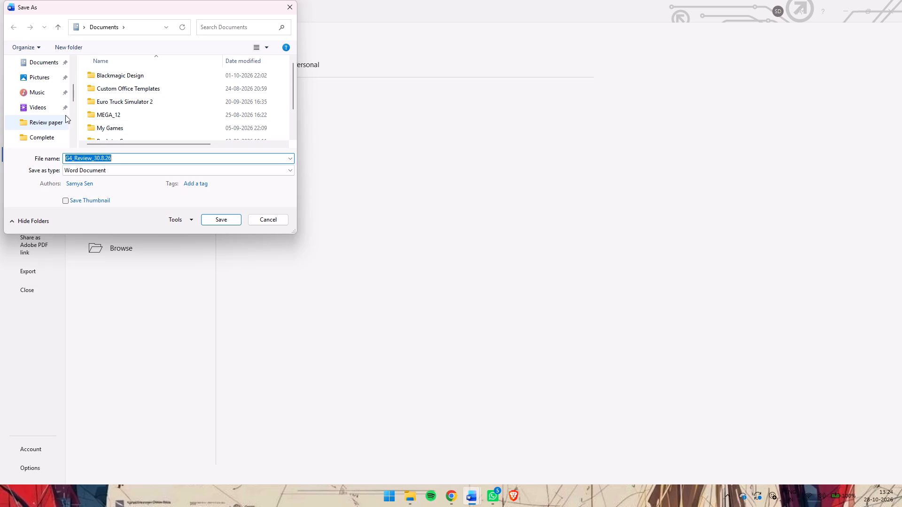
left_click(52, 129)
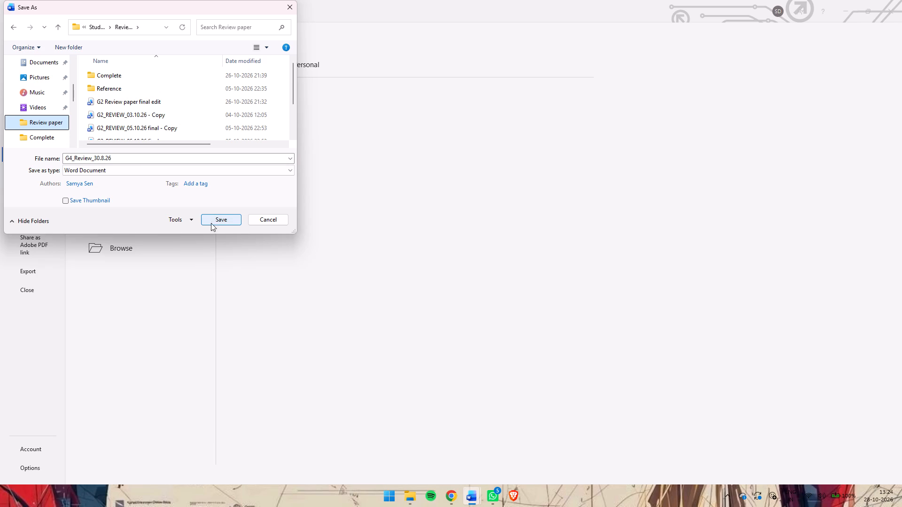
left_click(100, 154)
left_click(105, 156)
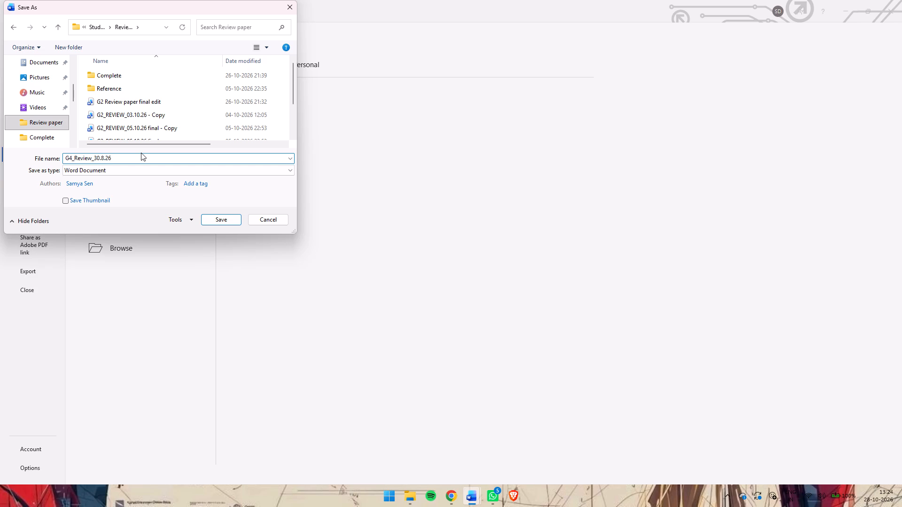
key("BackSpace")
key("BackSpace")
key("BackSpace")
key("BackSpace")
key("BackSpace")
key("2")
key("8")
type(".10")
key("period")
left_click(225, 214)
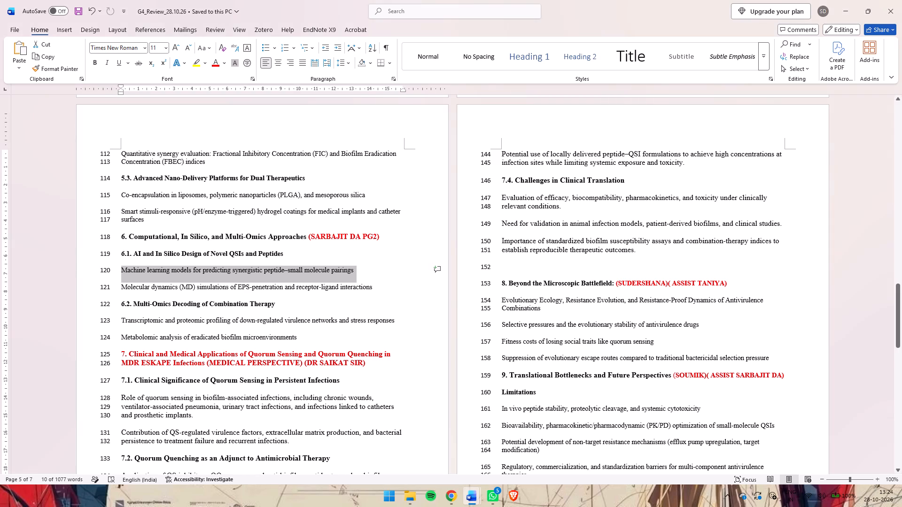
Close the G4_Review_28.10.26 document.
left_click(901, 0)
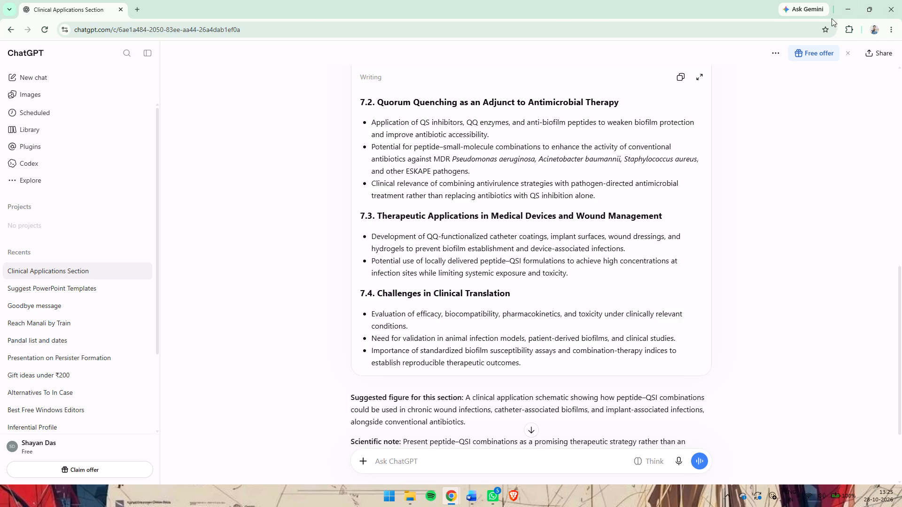
Minimize the ChatGPT browser window and the draft research proposal window.
left_click(843, 13)
left_click(843, 9)
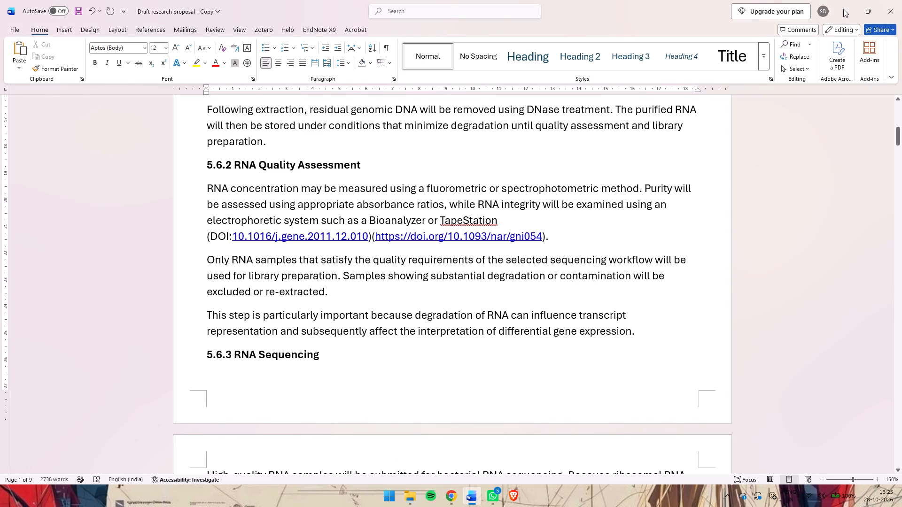
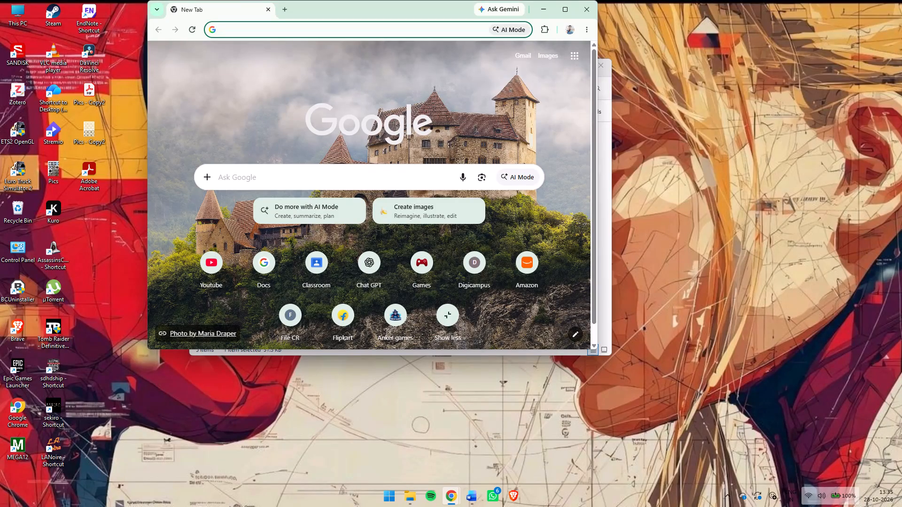
Show the hidden system tray icons.
left_click(732, 501)
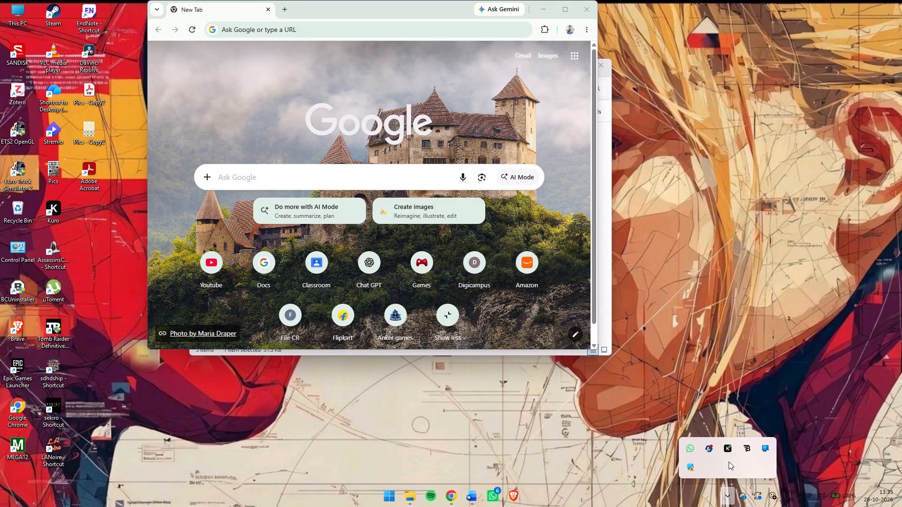